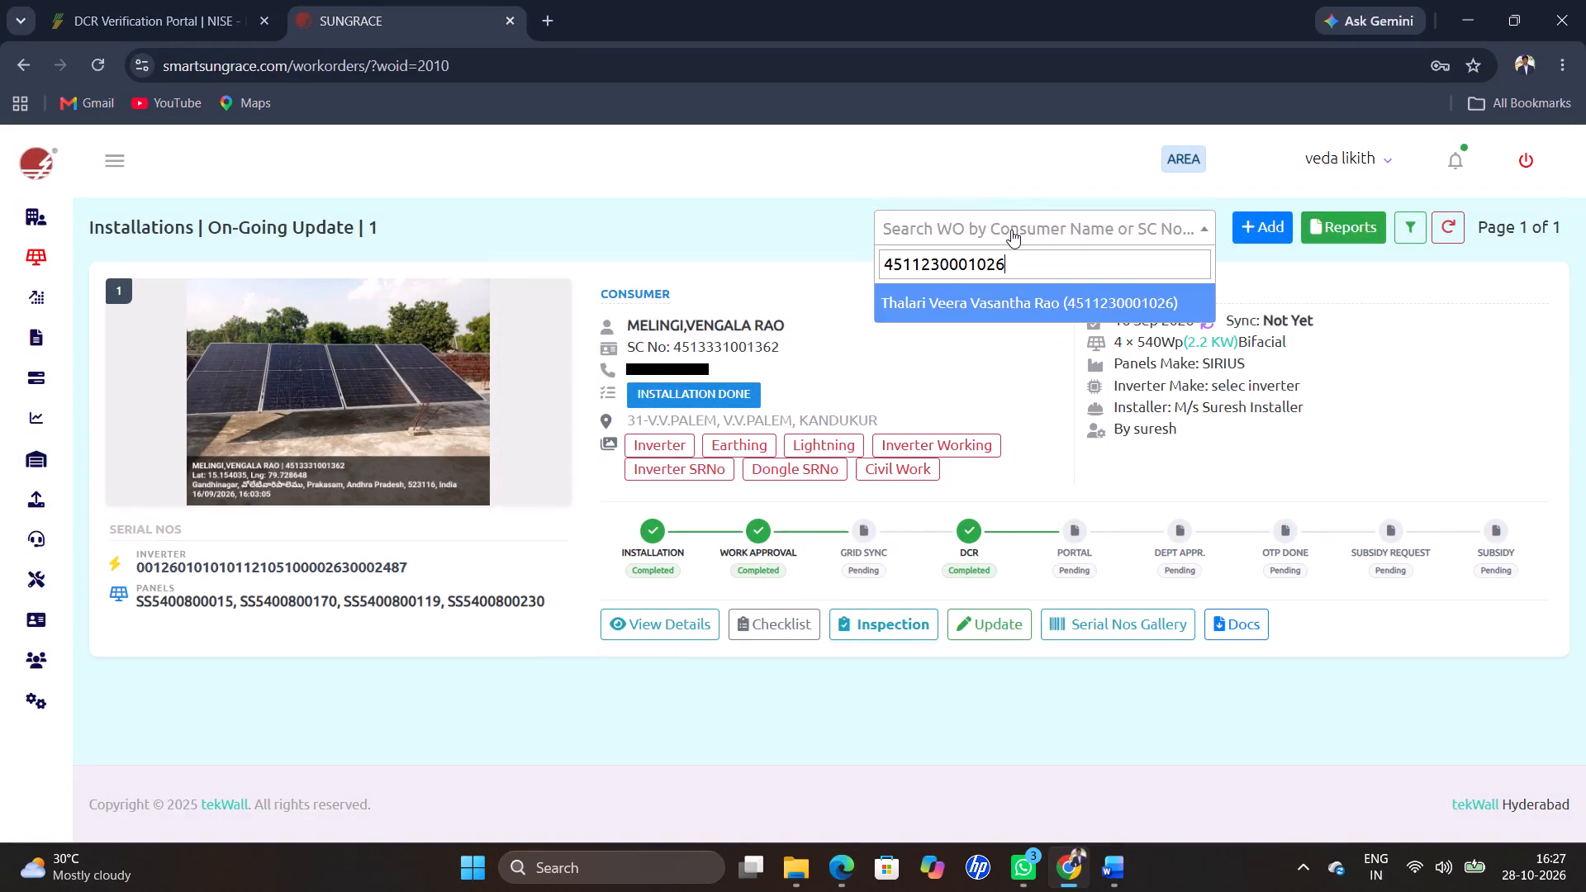
# Load the work order matching the entered service connection number and open it for updating.
pyautogui.press('Return')
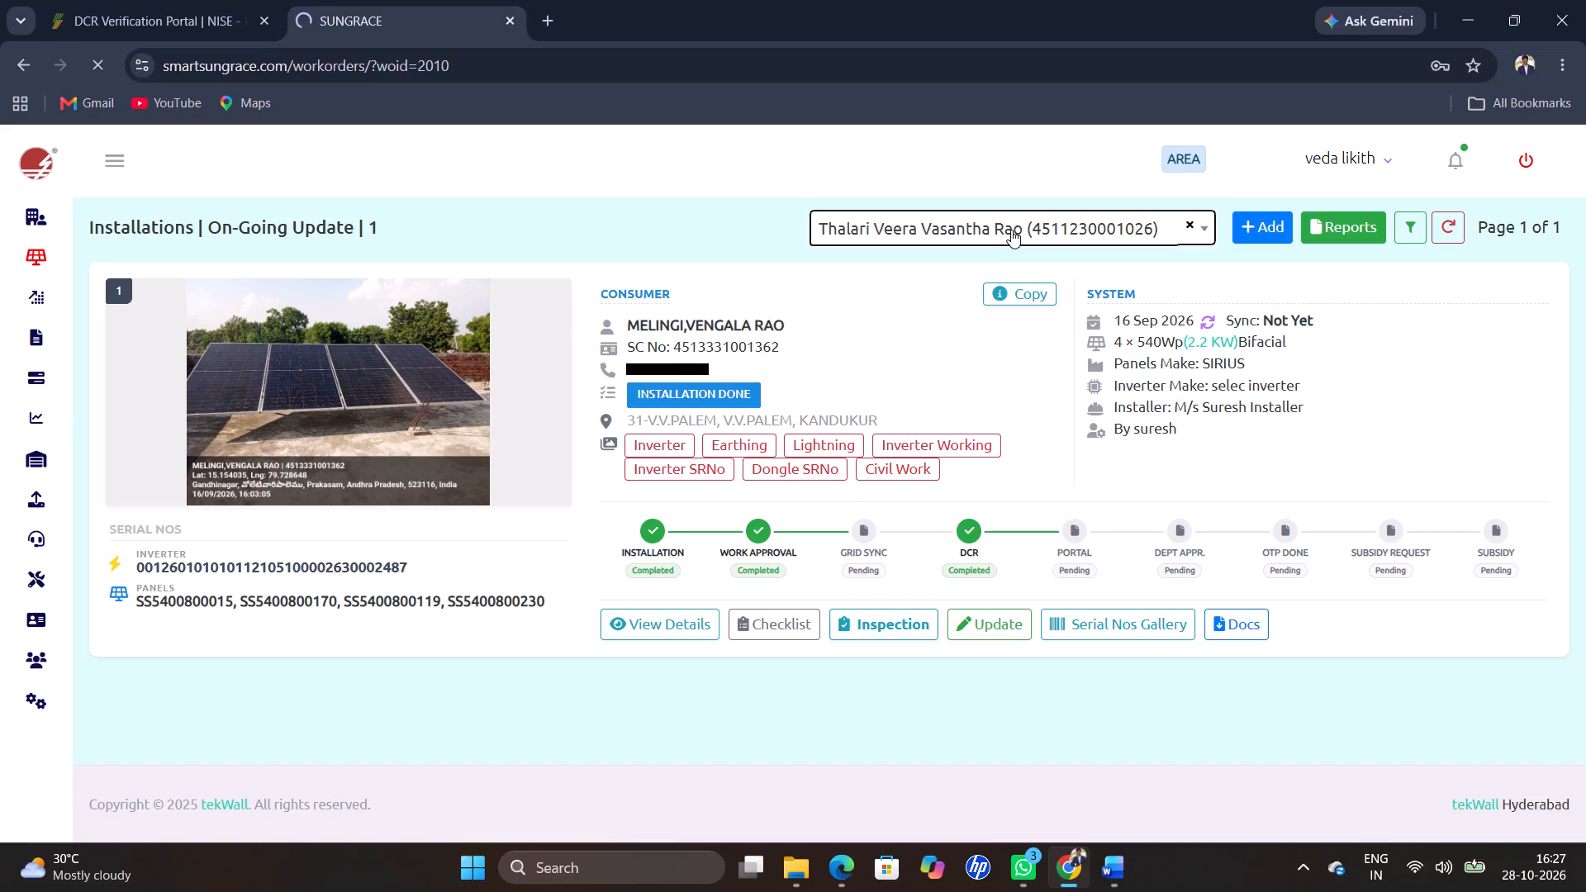
pyautogui.click(859, 615)
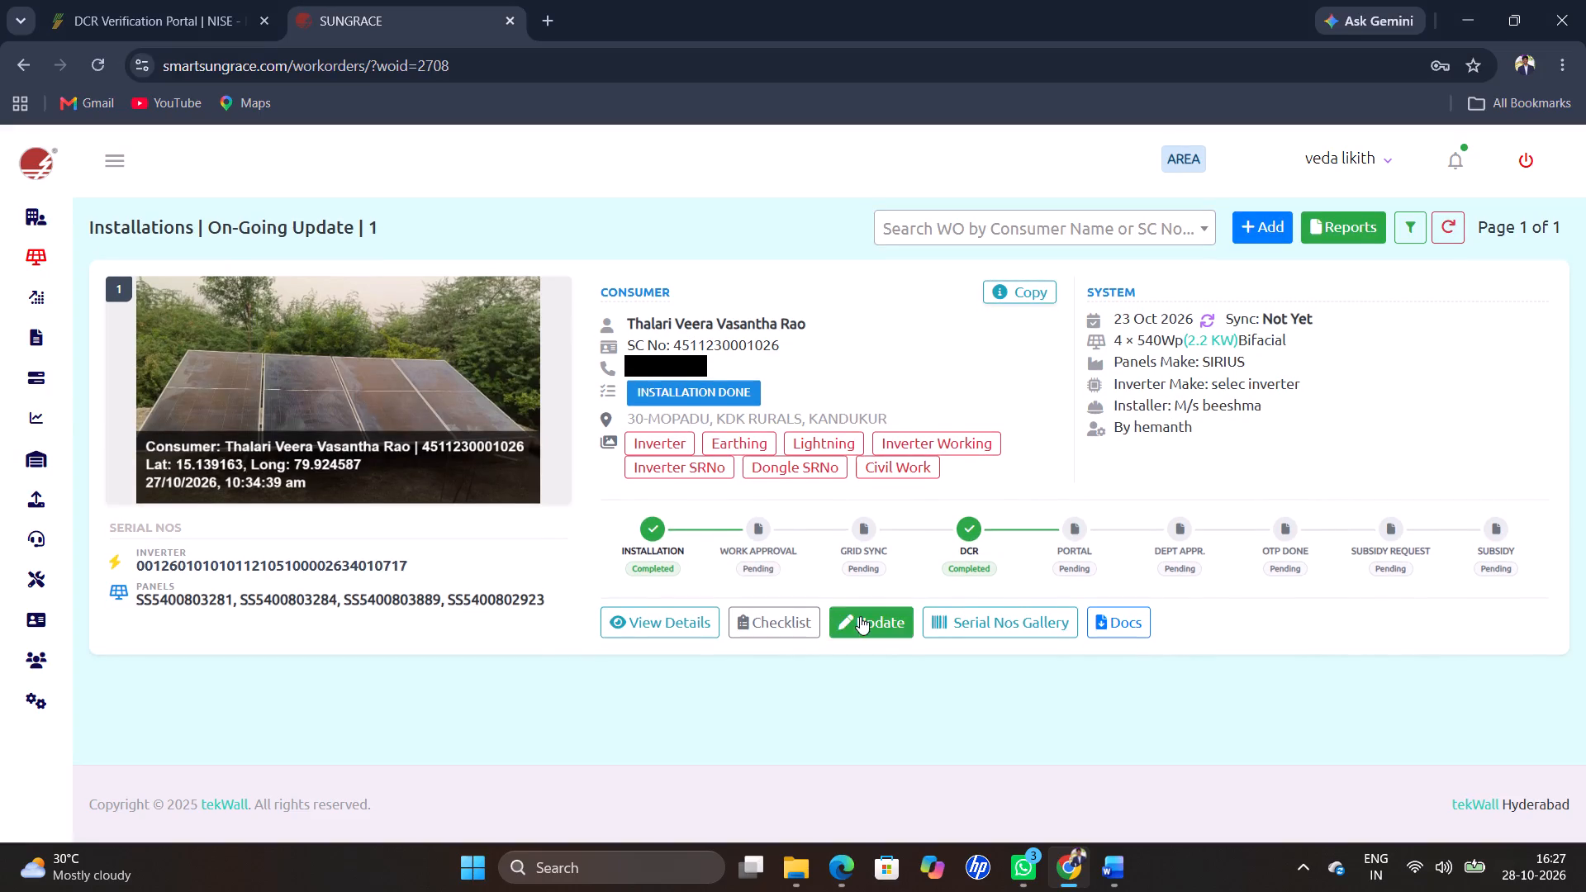
# Mark the PMSG upload as done in the work order form and submit it.
pyautogui.click(715, 545)
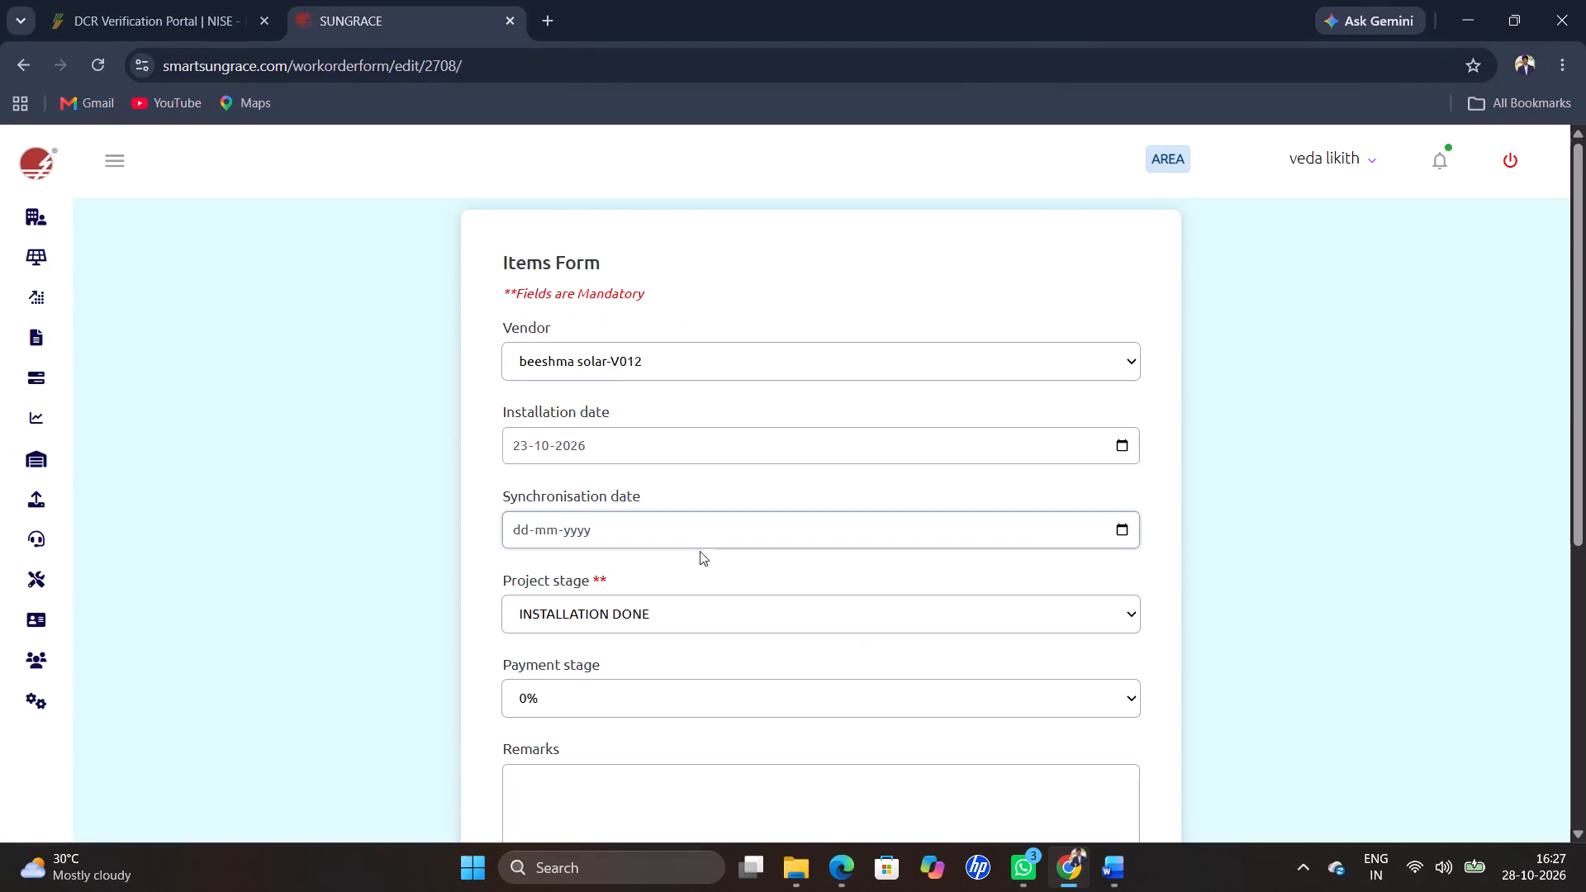
pyautogui.scroll(-4, 601, 561)
pyautogui.click(518, 662)
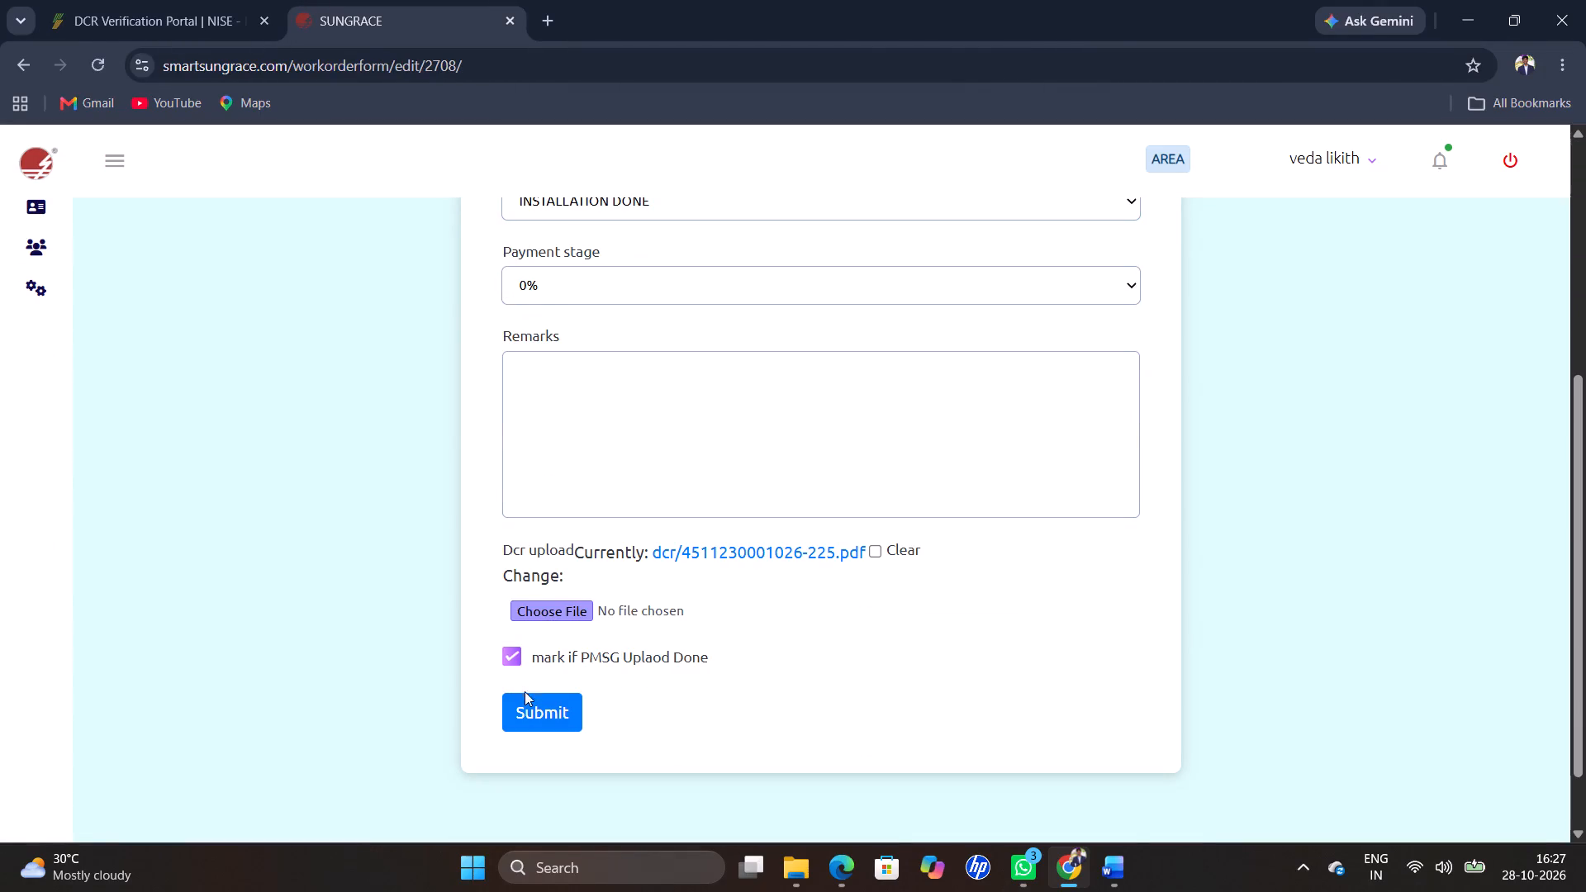
pyautogui.click(533, 704)
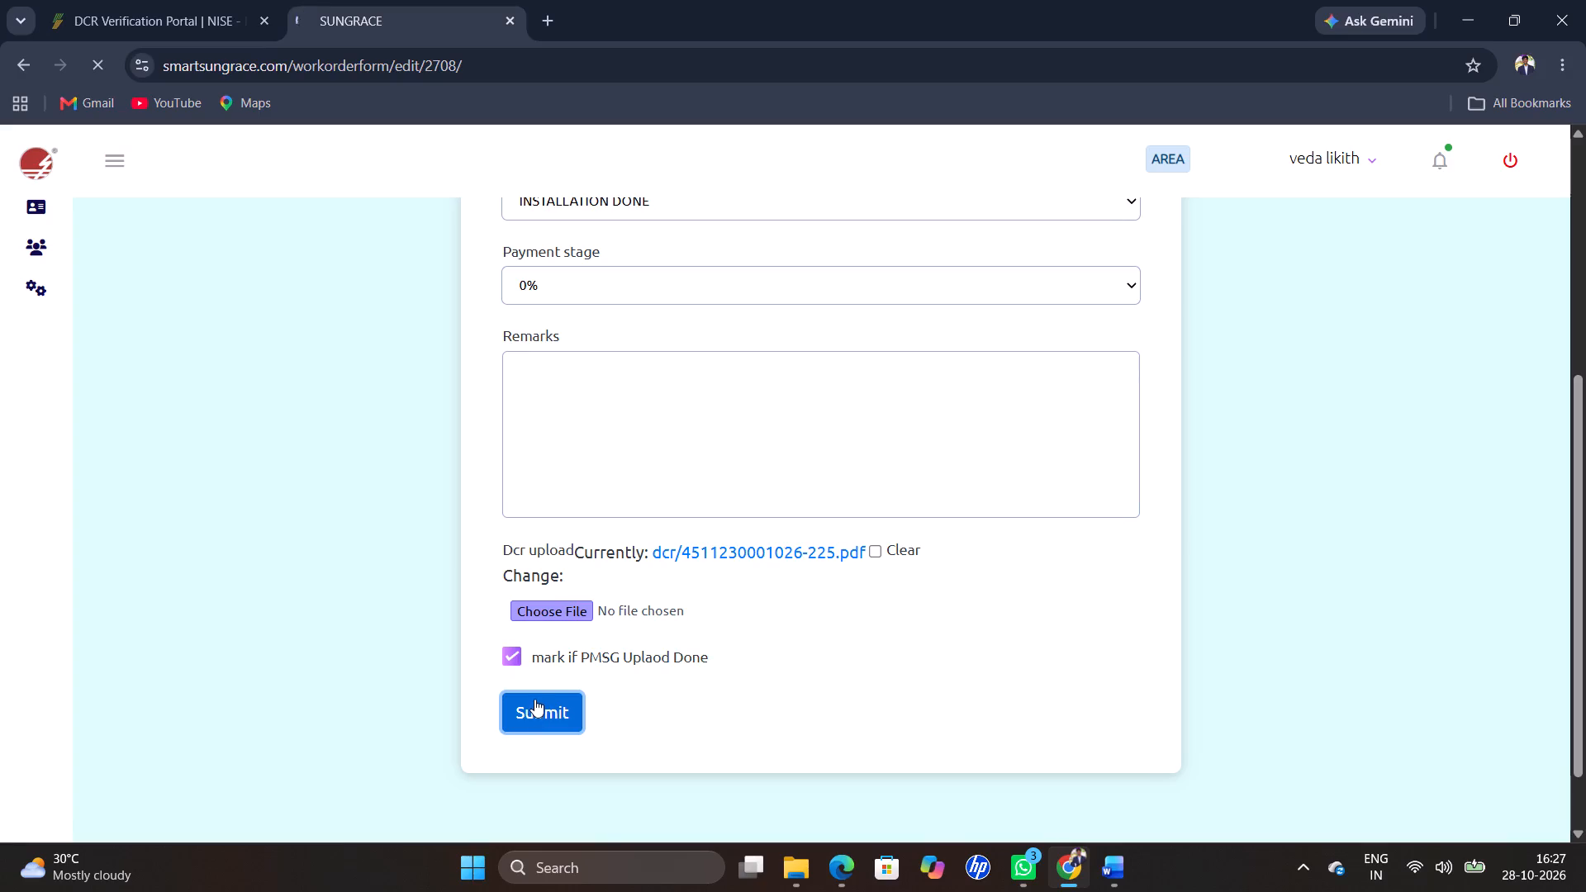
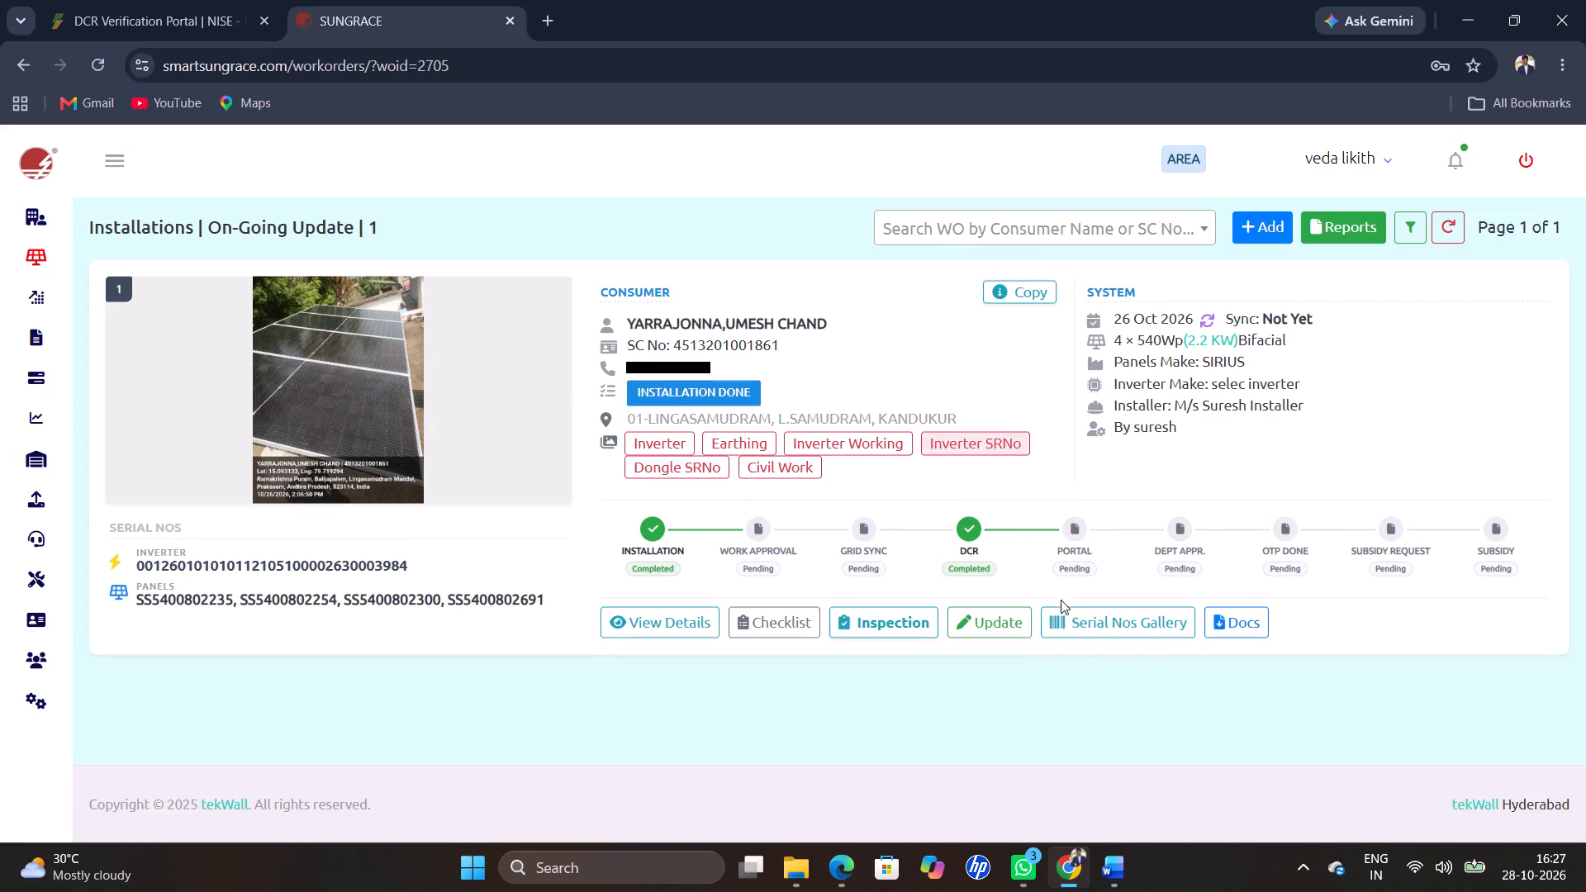
# Mark the PMSG upload as done in the displayed work order's project stage form and submit it.
pyautogui.click(985, 619)
pyautogui.click(746, 528)
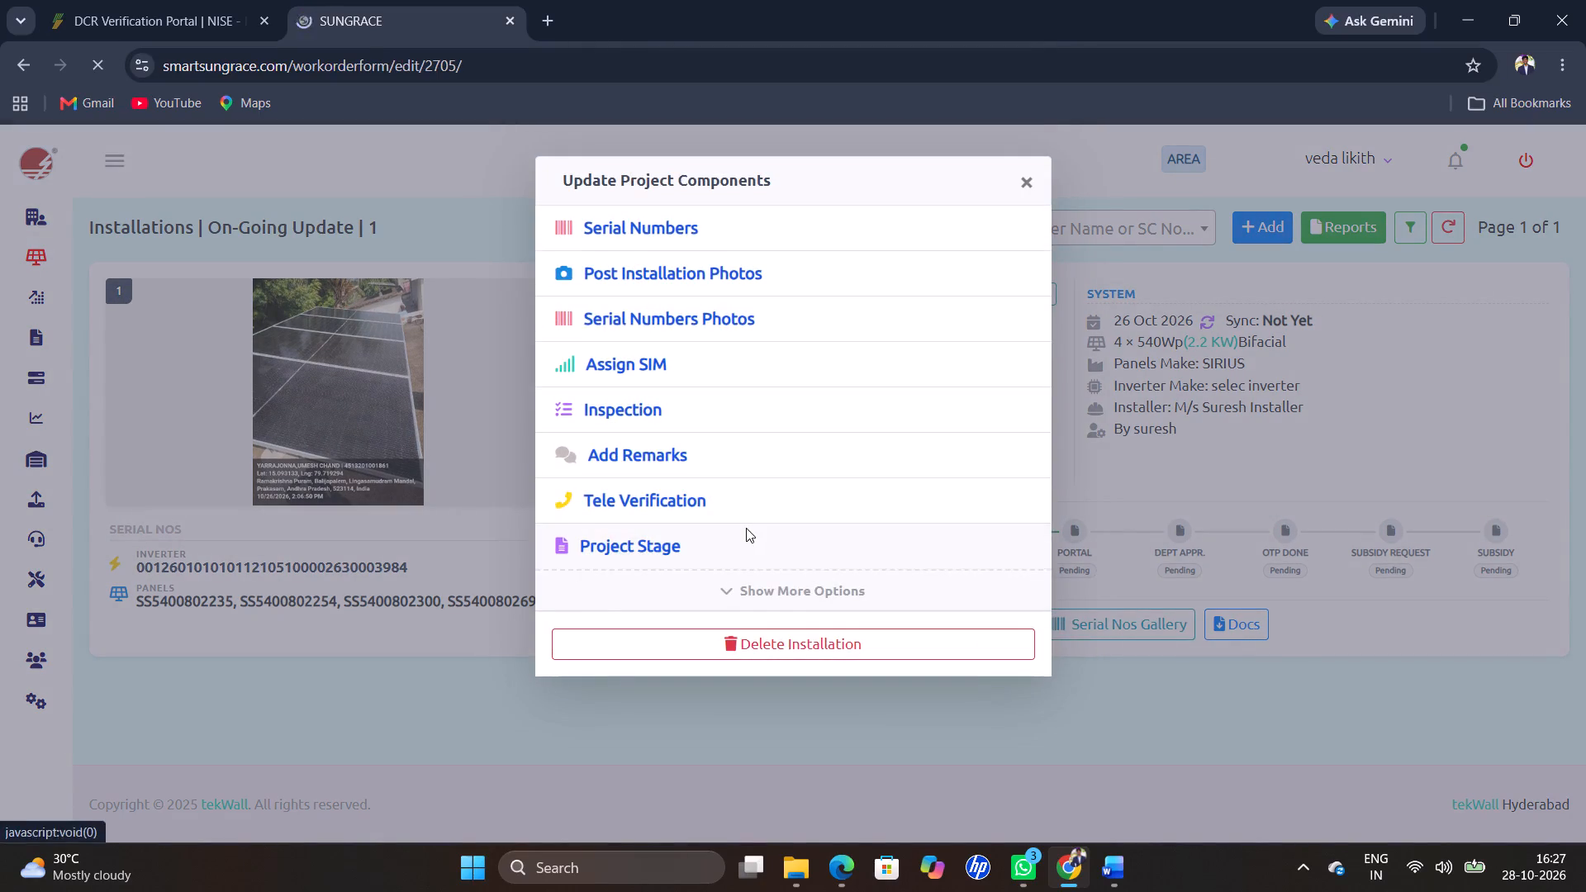
pyautogui.scroll(-6, 724, 495)
pyautogui.click(523, 572)
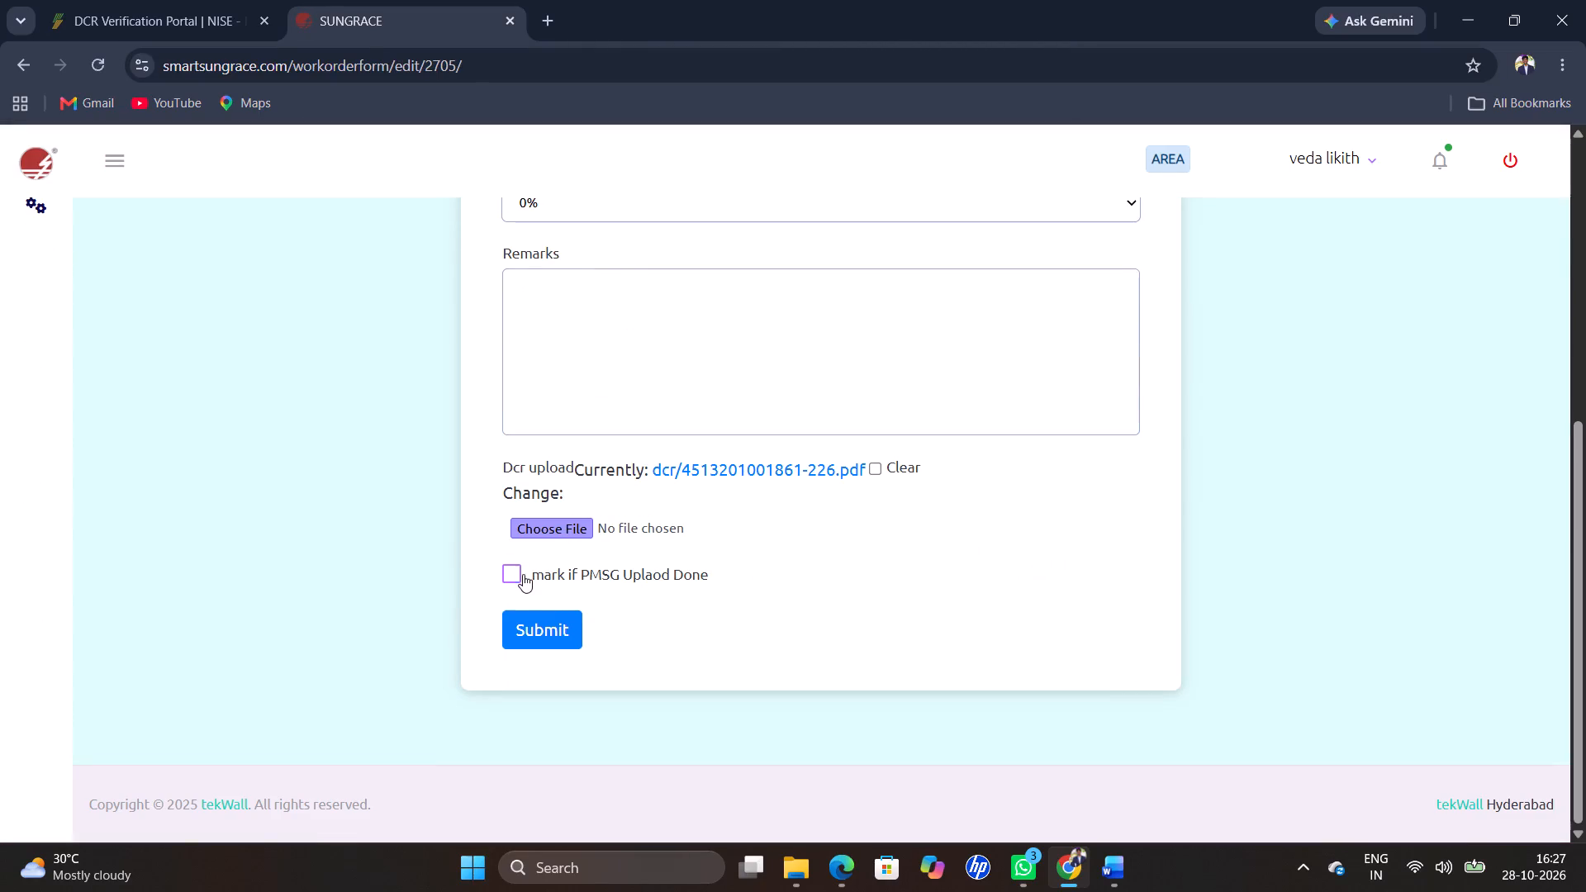
pyautogui.click(550, 626)
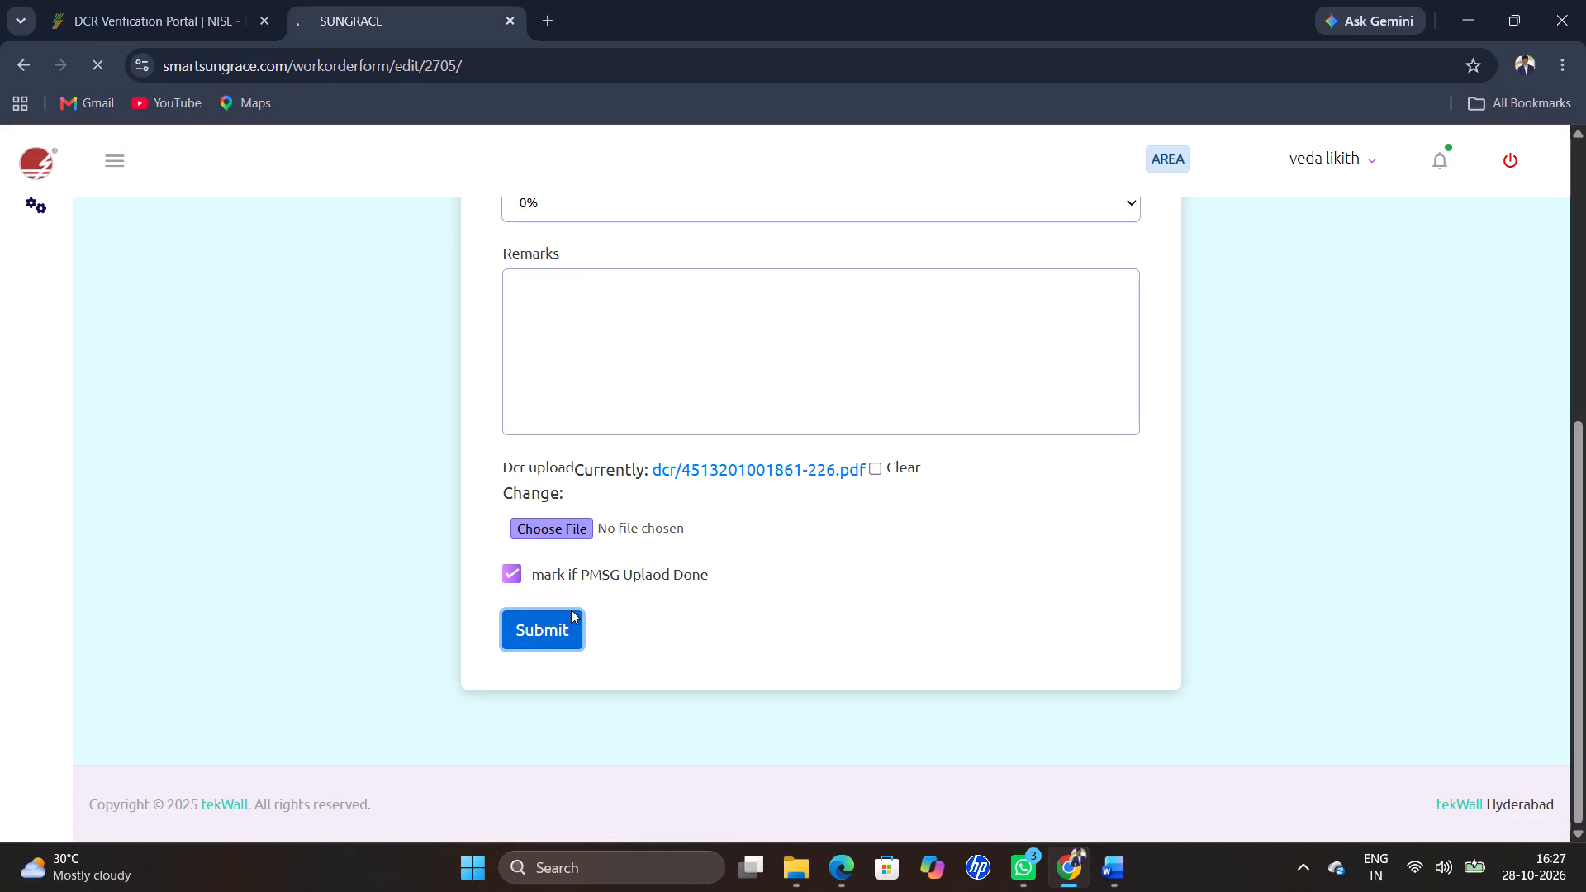
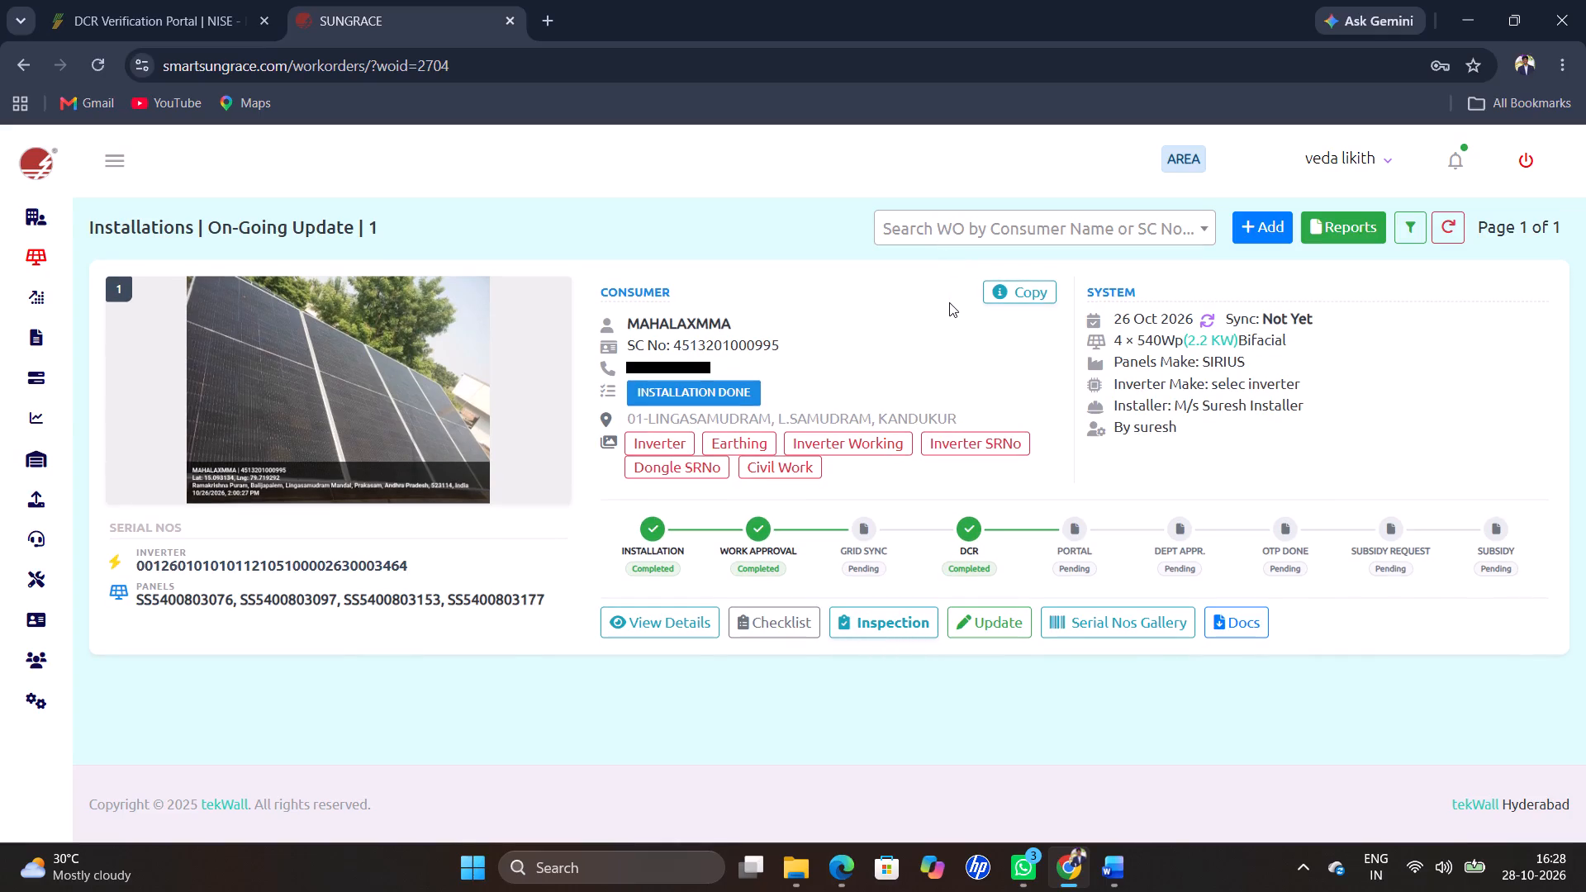
# Open the displayed work order's project stage form, mark the PMSG upload as done and submit the form.
pyautogui.click(1005, 623)
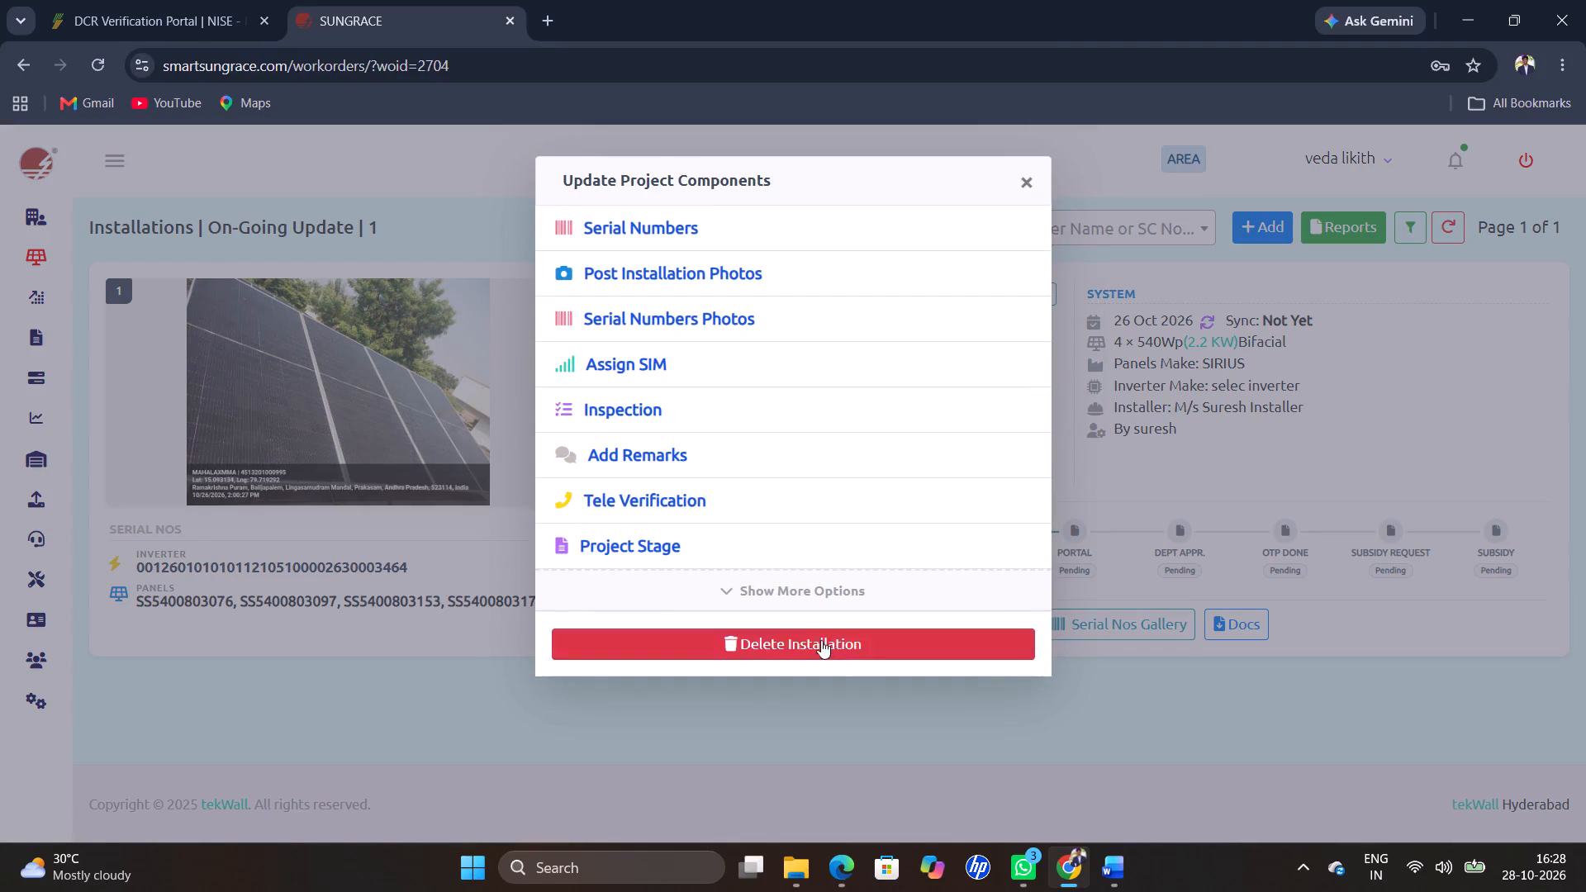
pyautogui.click(731, 540)
pyautogui.scroll(-5, 730, 539)
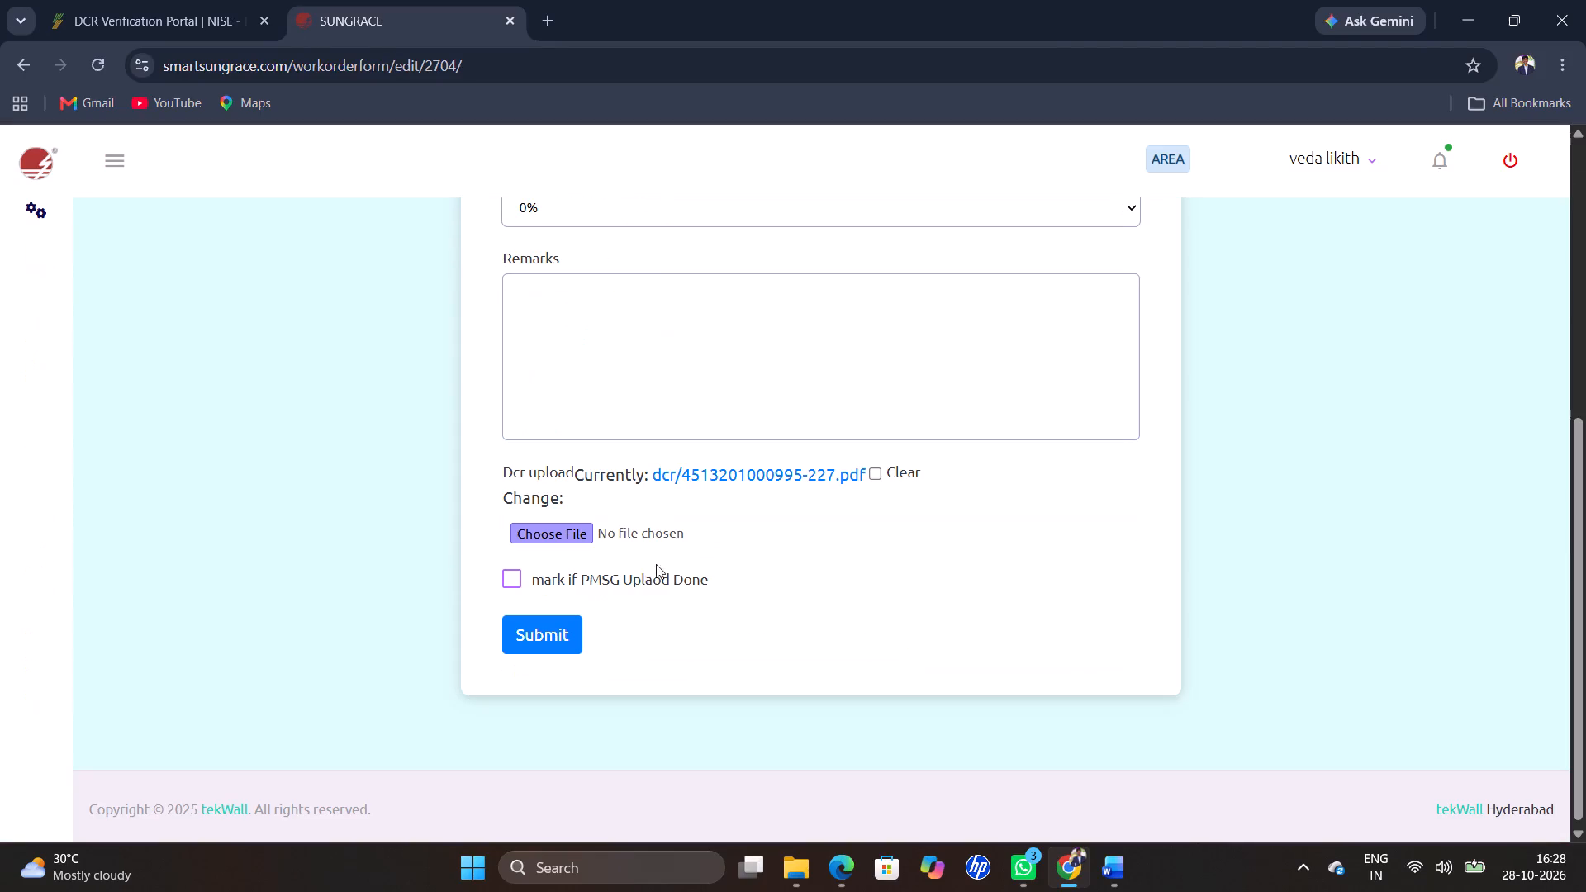
pyautogui.click(572, 523)
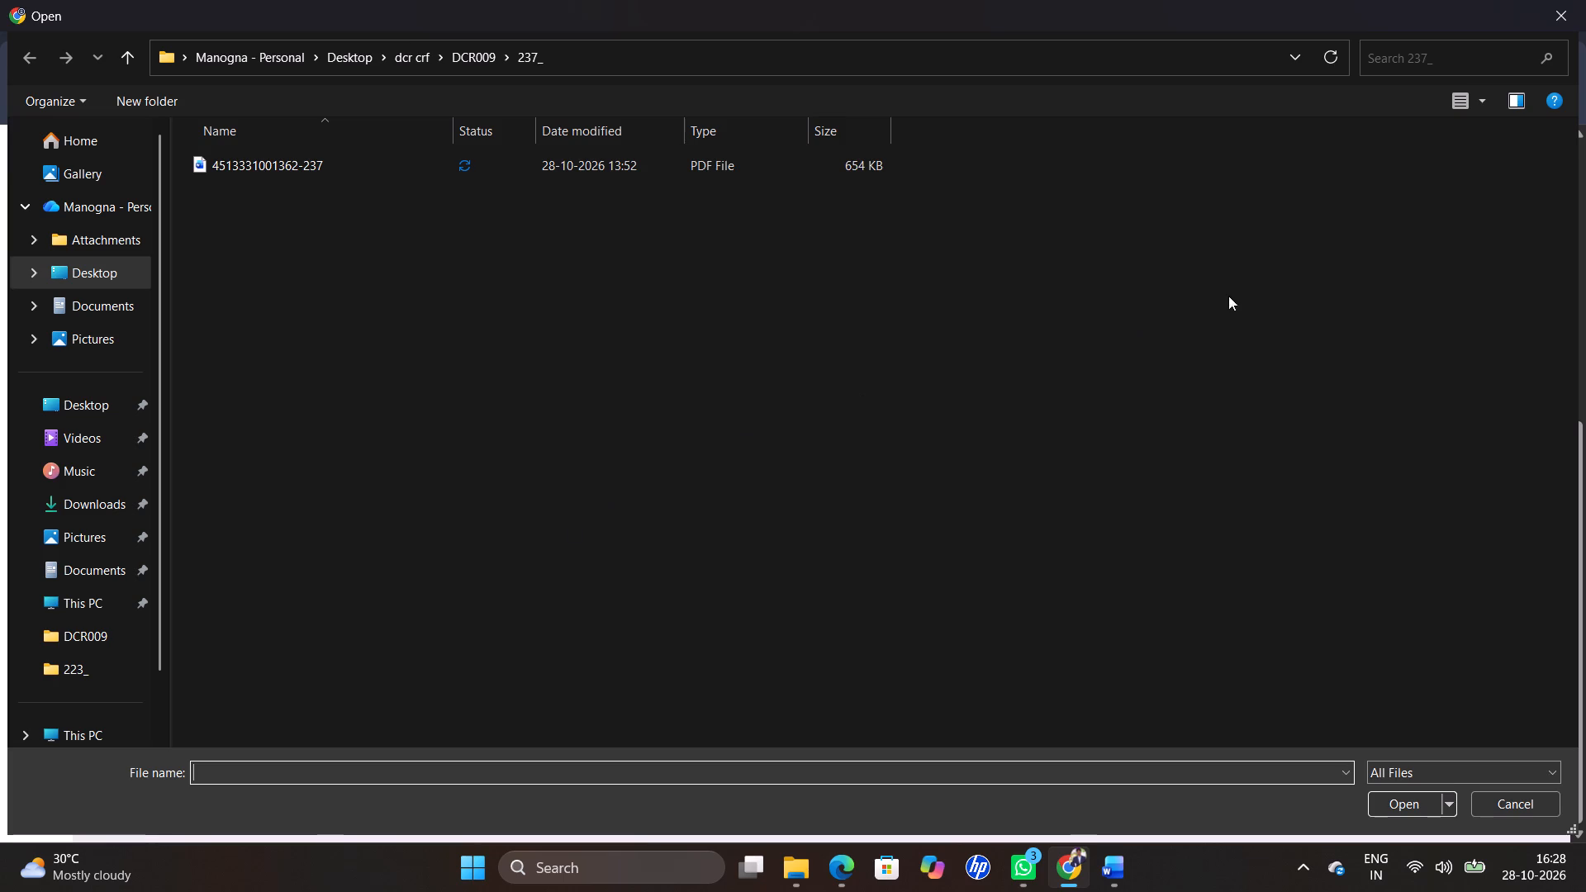
pyautogui.click(1580, 3)
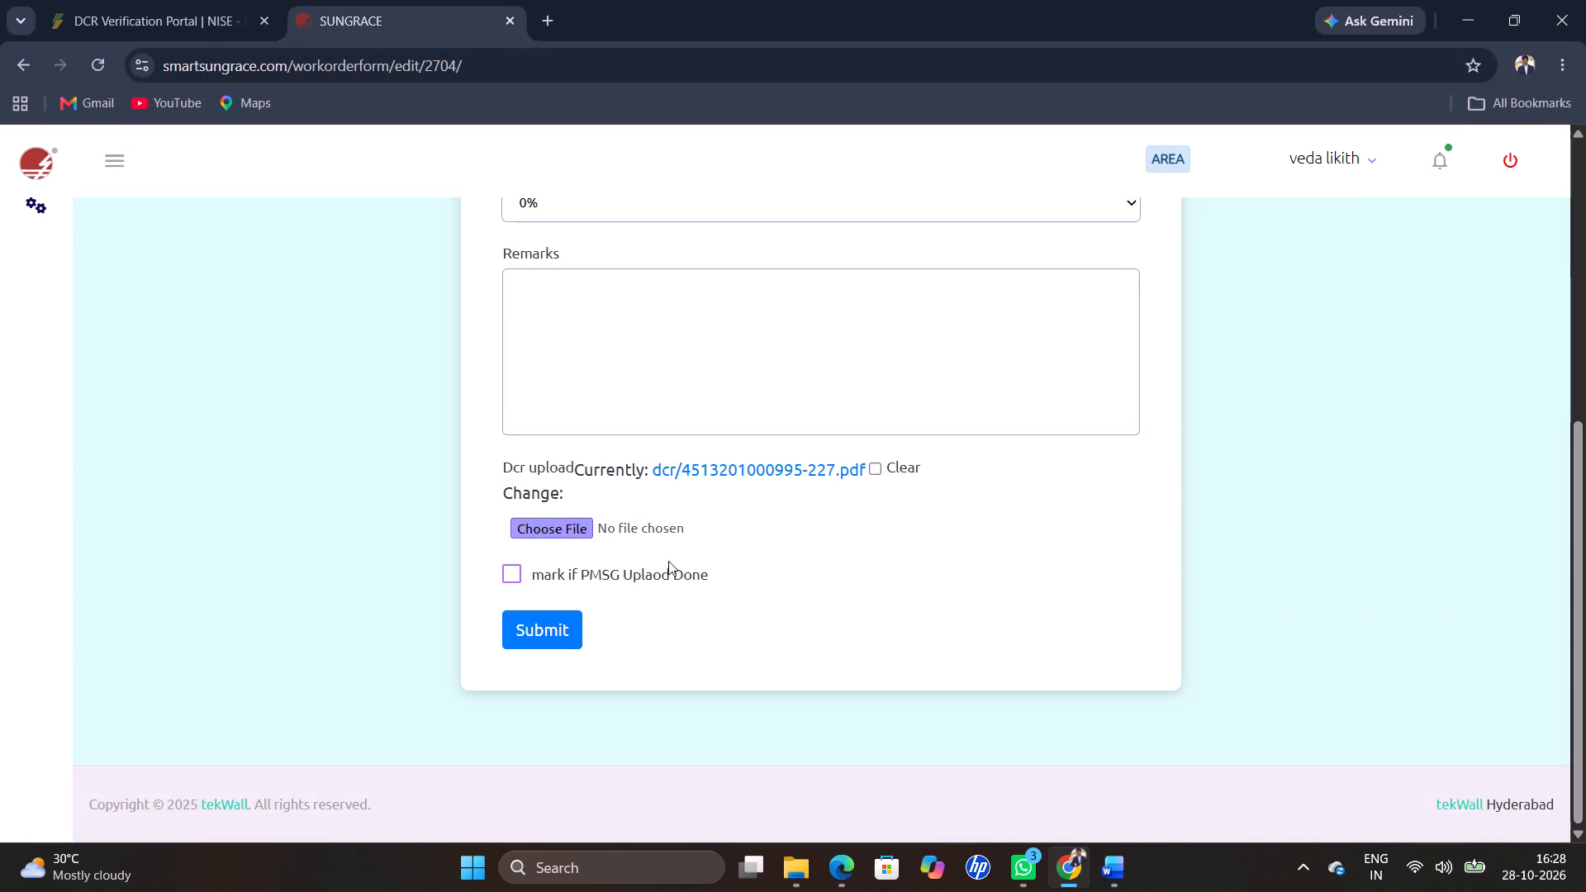
pyautogui.click(558, 638)
pyautogui.click(506, 581)
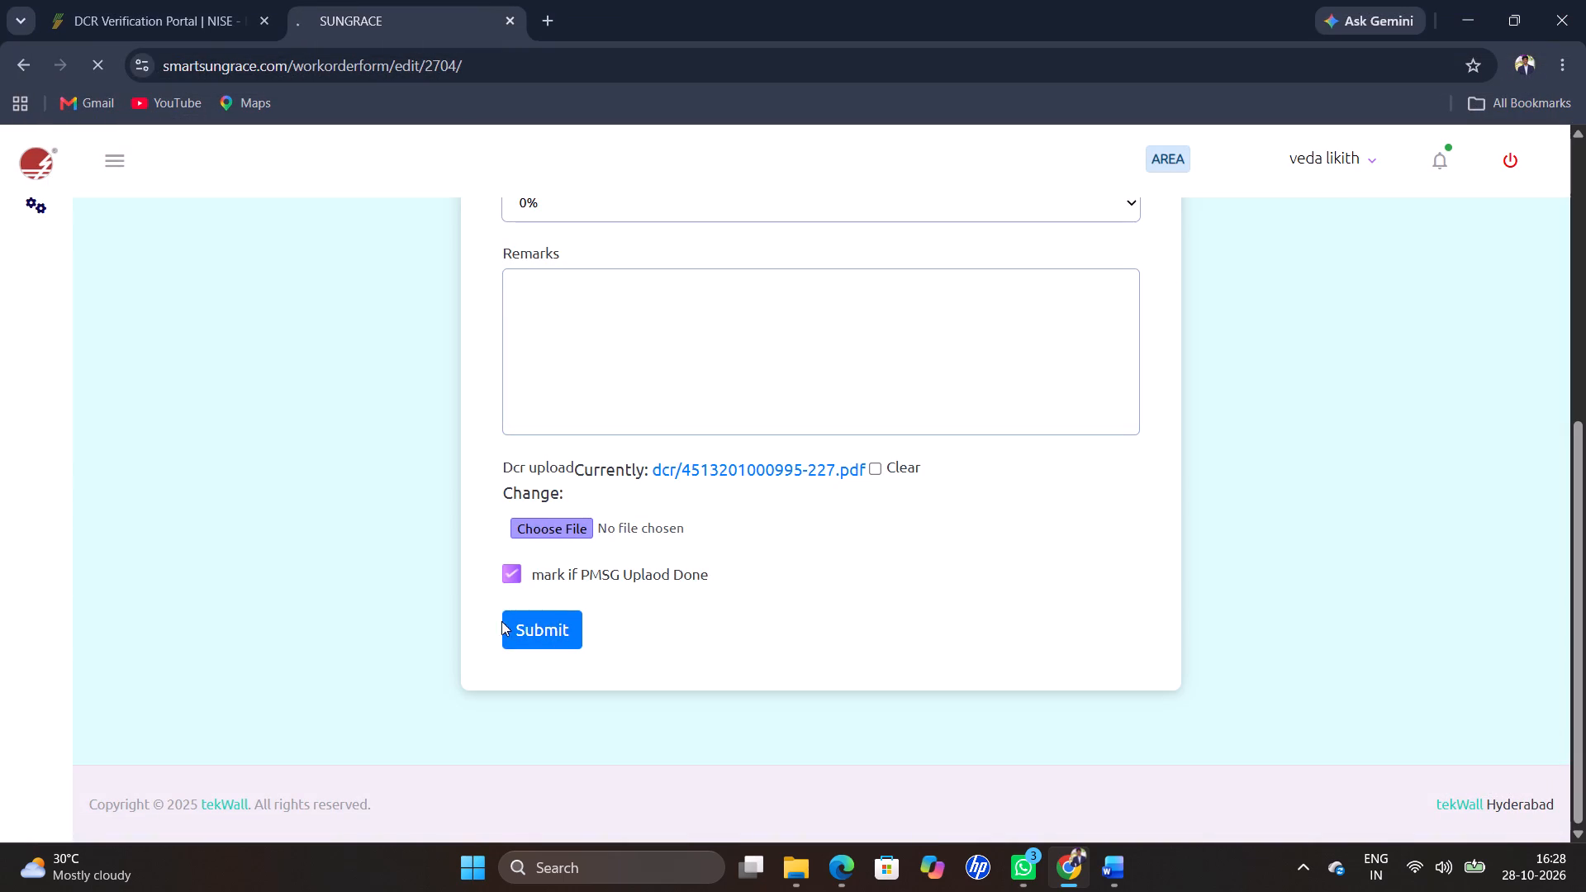
pyautogui.click(534, 621)
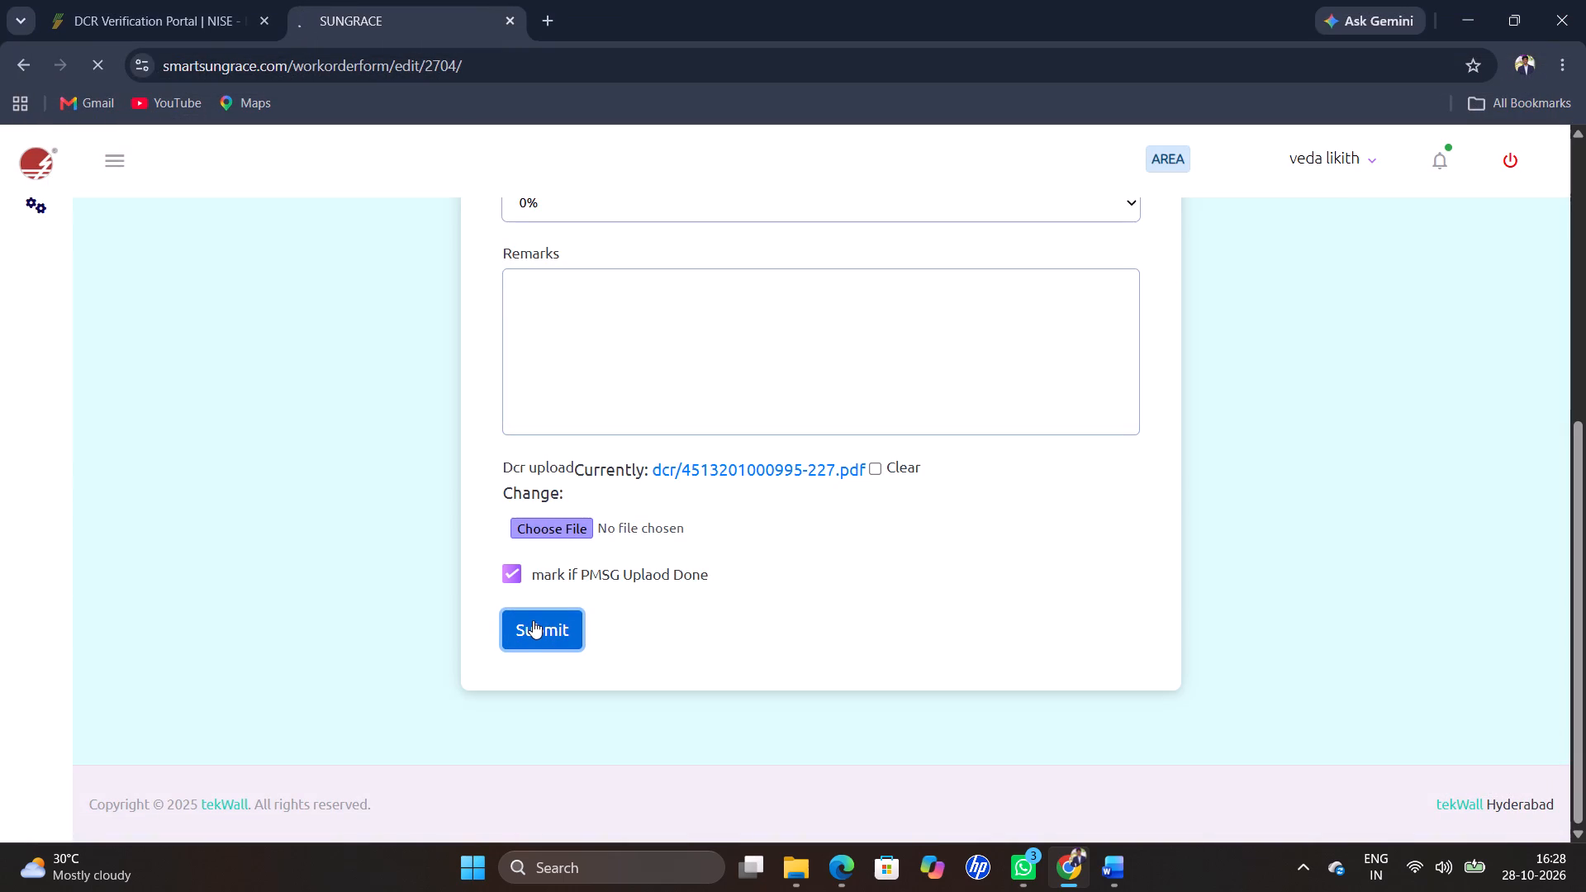
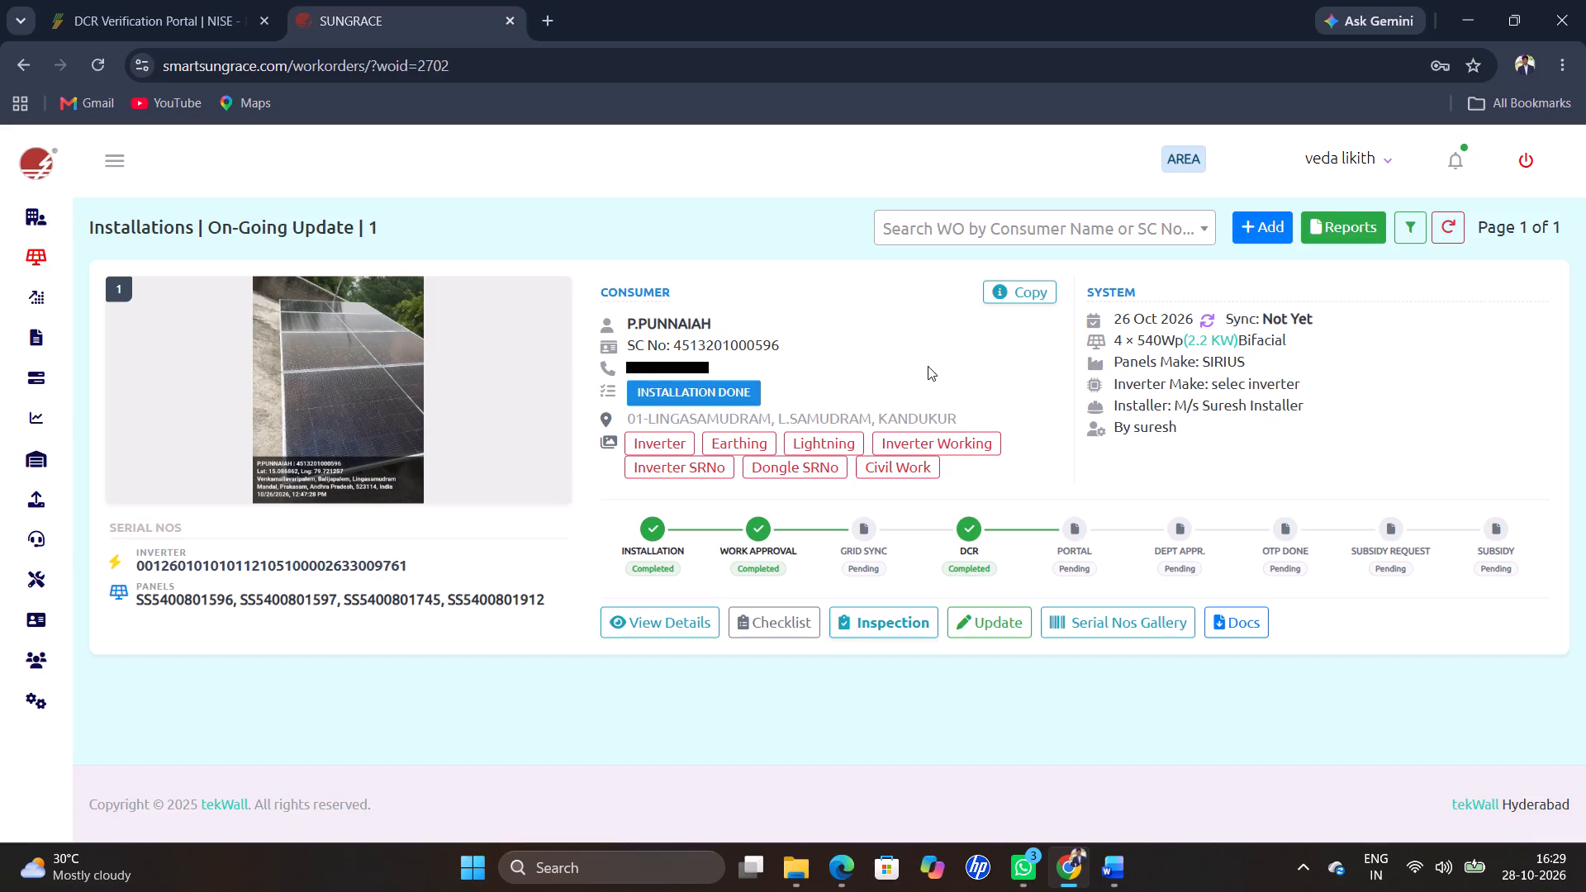
# Open the update form of the displayed 2.2 kW SIRIUS-panel work order and mark its PMSG upload as done.
pyautogui.click(964, 643)
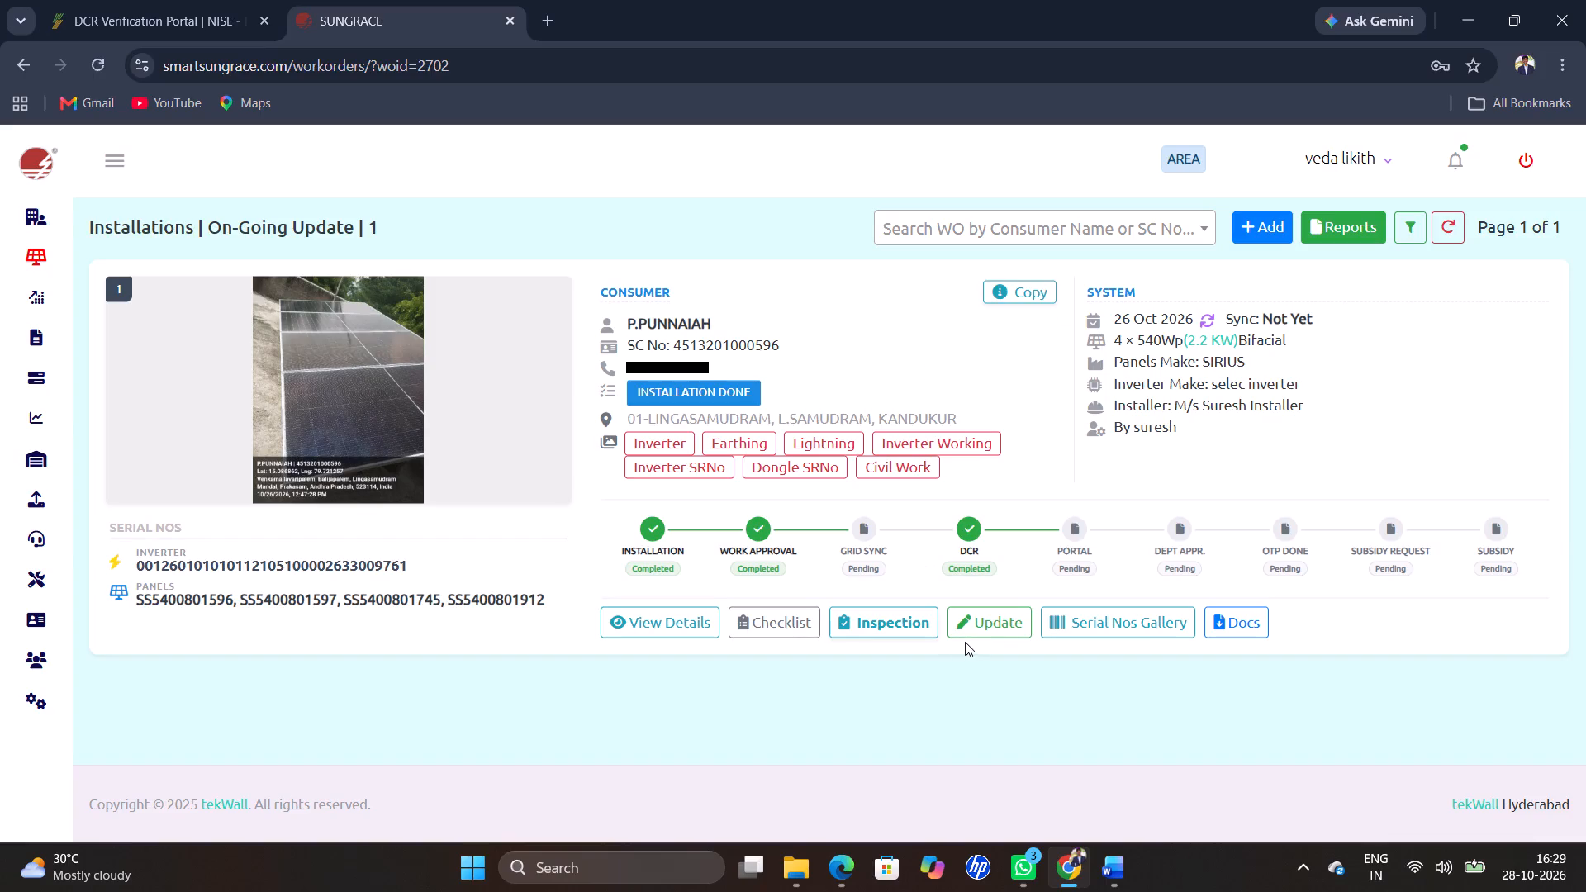
pyautogui.click(975, 625)
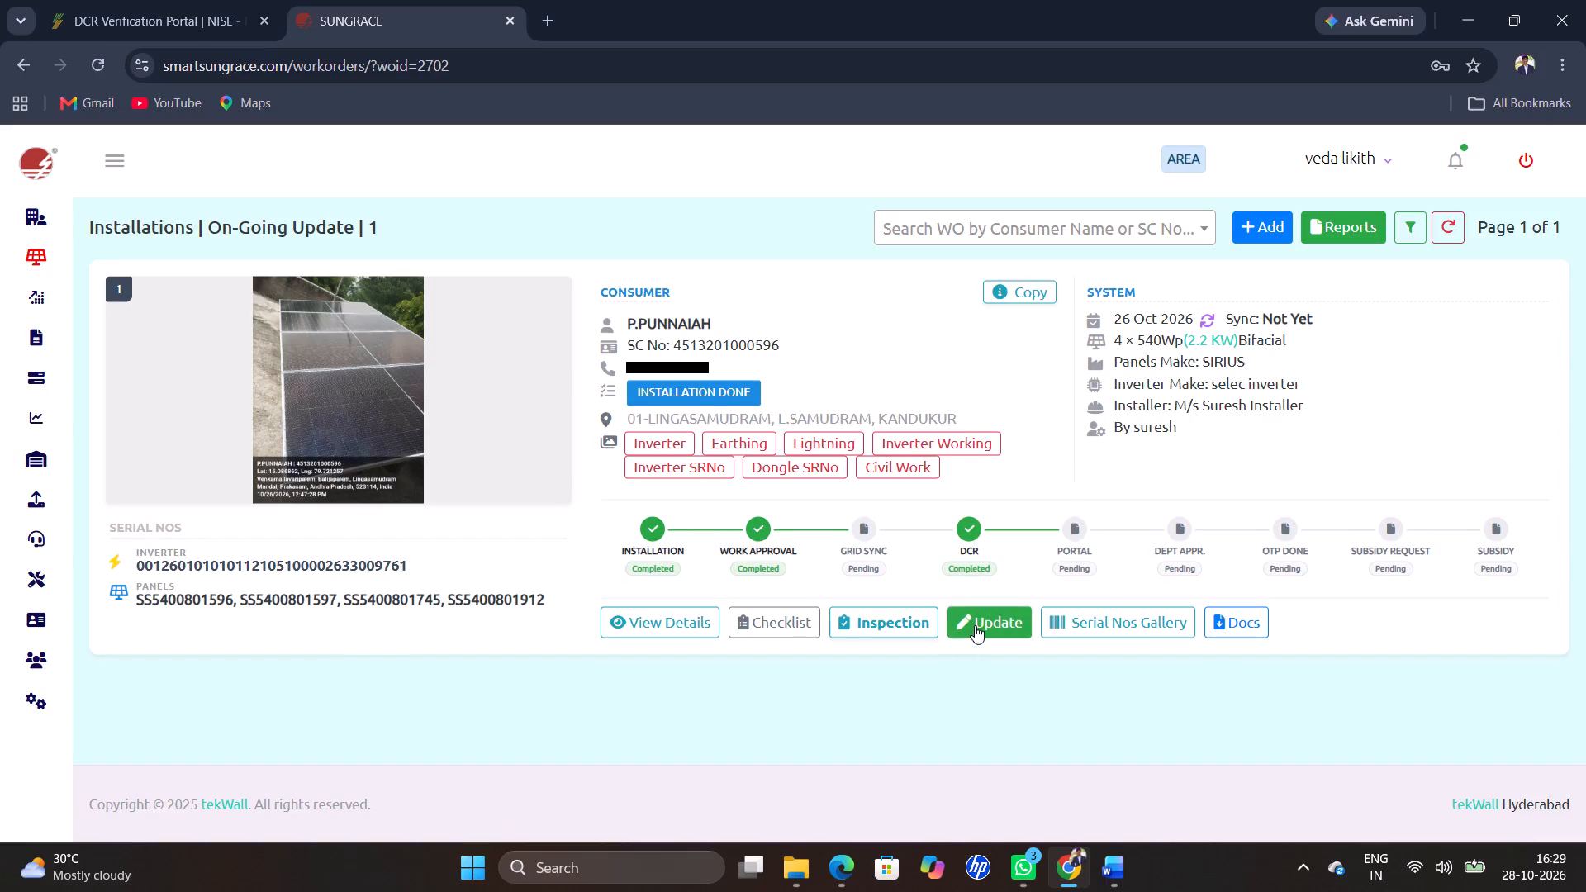
pyautogui.click(772, 535)
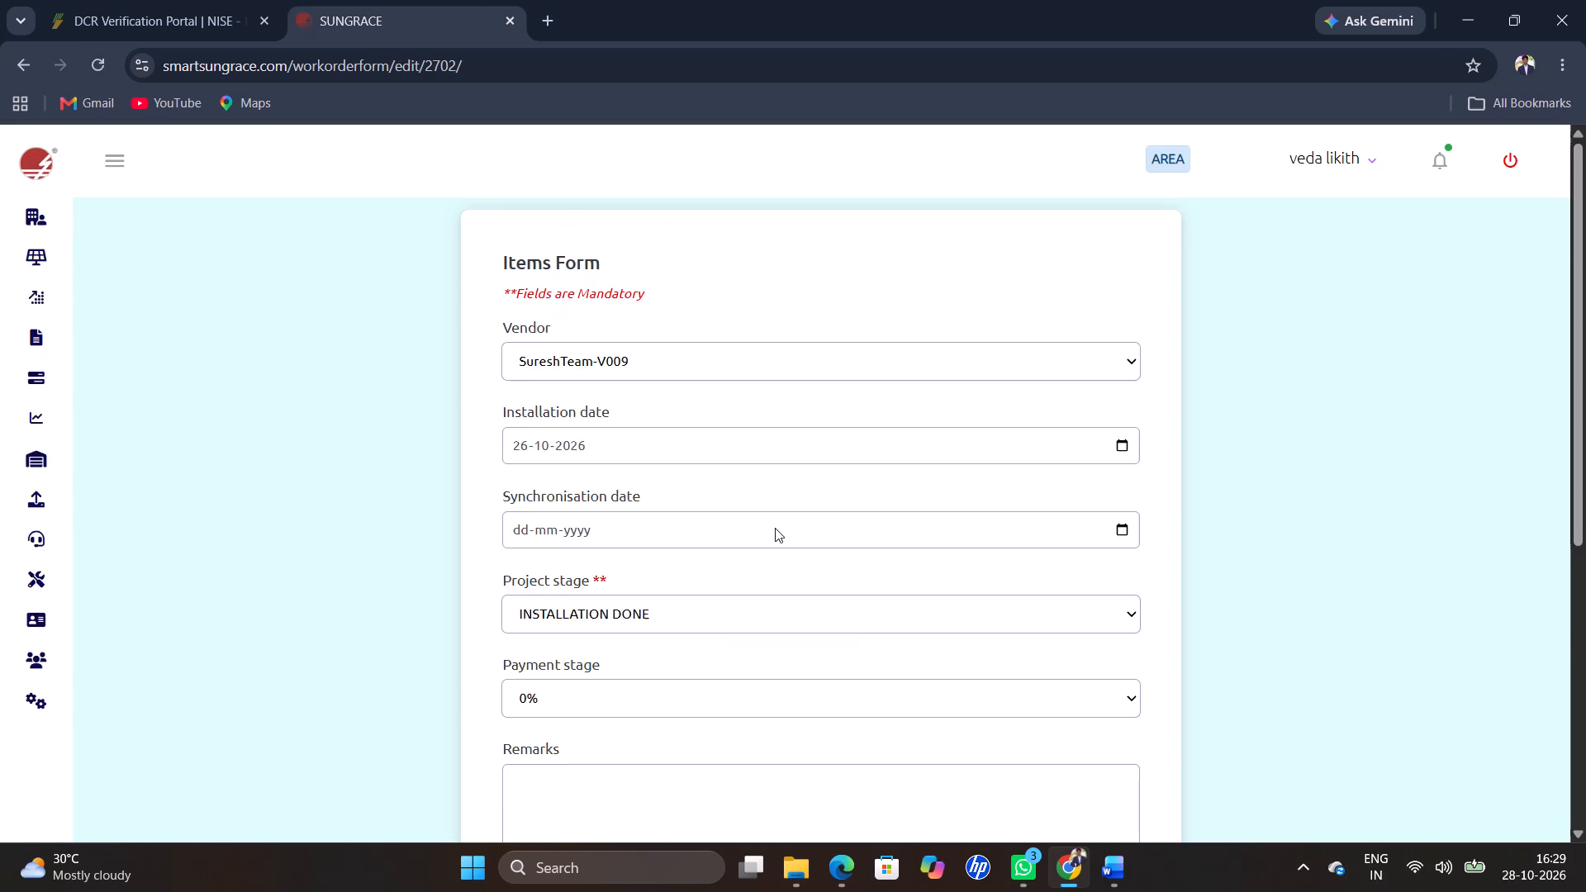
pyautogui.scroll(-5, 775, 528)
pyautogui.click(504, 574)
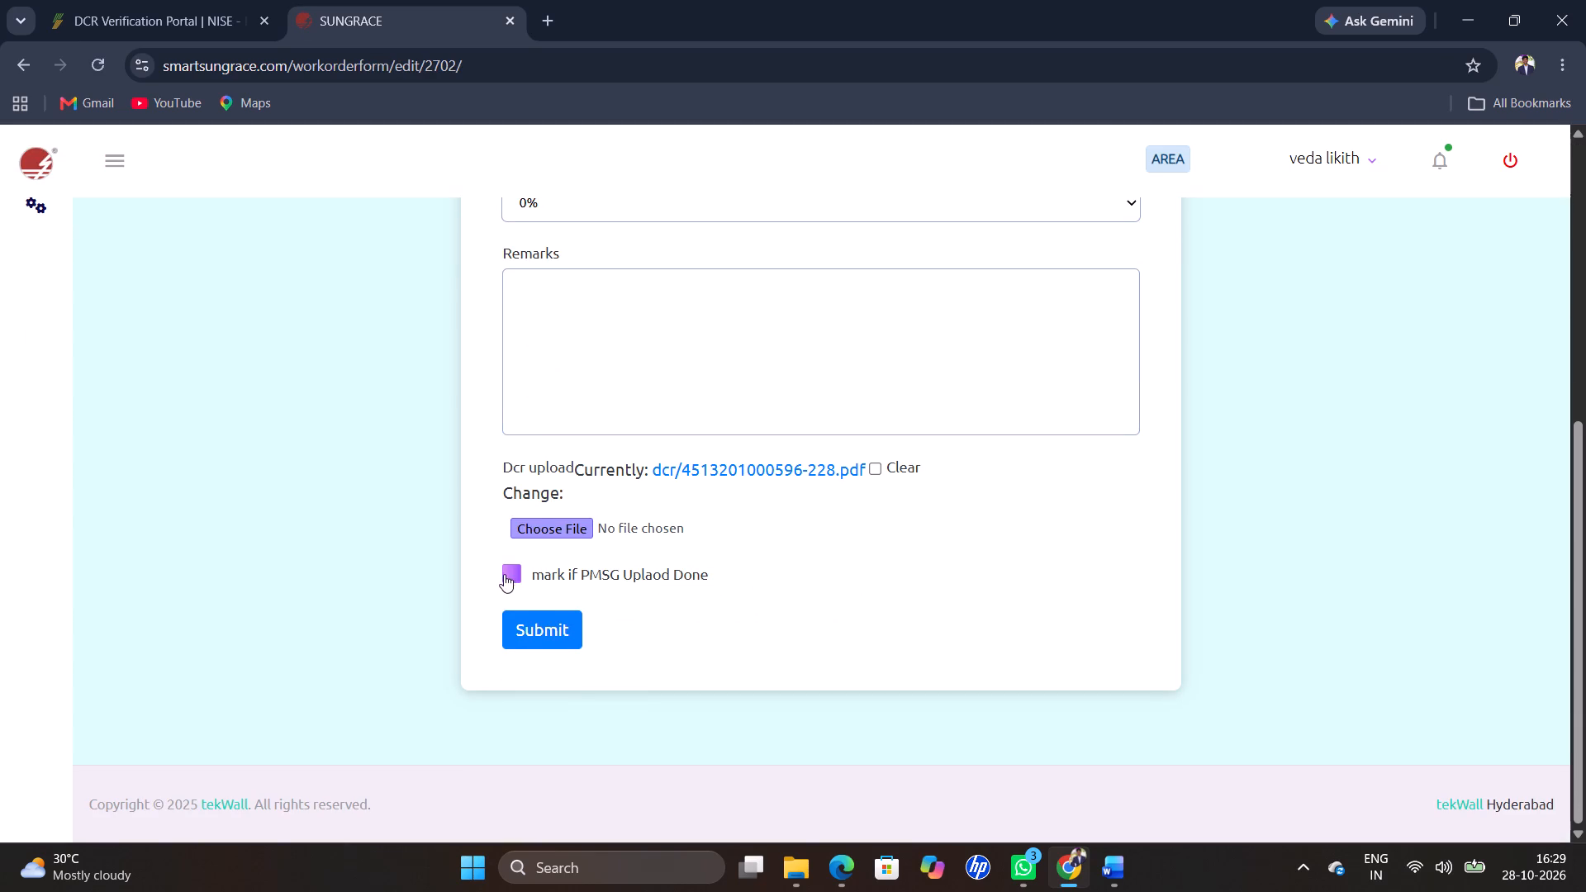
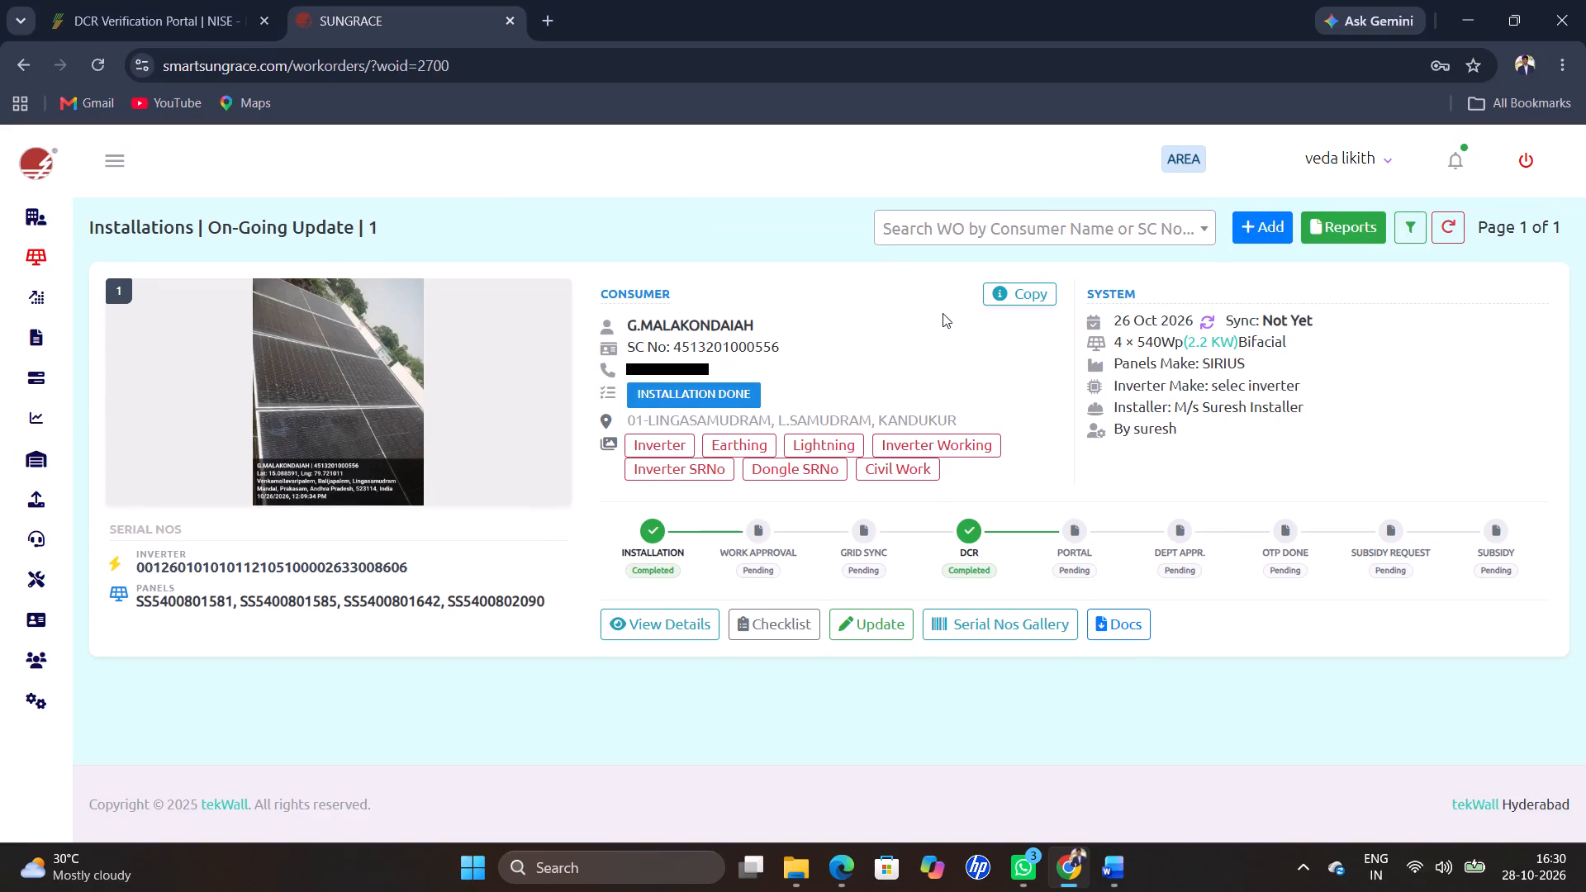
# Open the project stage form of the displayed 2.2 kW SIRIUS-panel work order at its PMSG upload option.
pyautogui.click(907, 621)
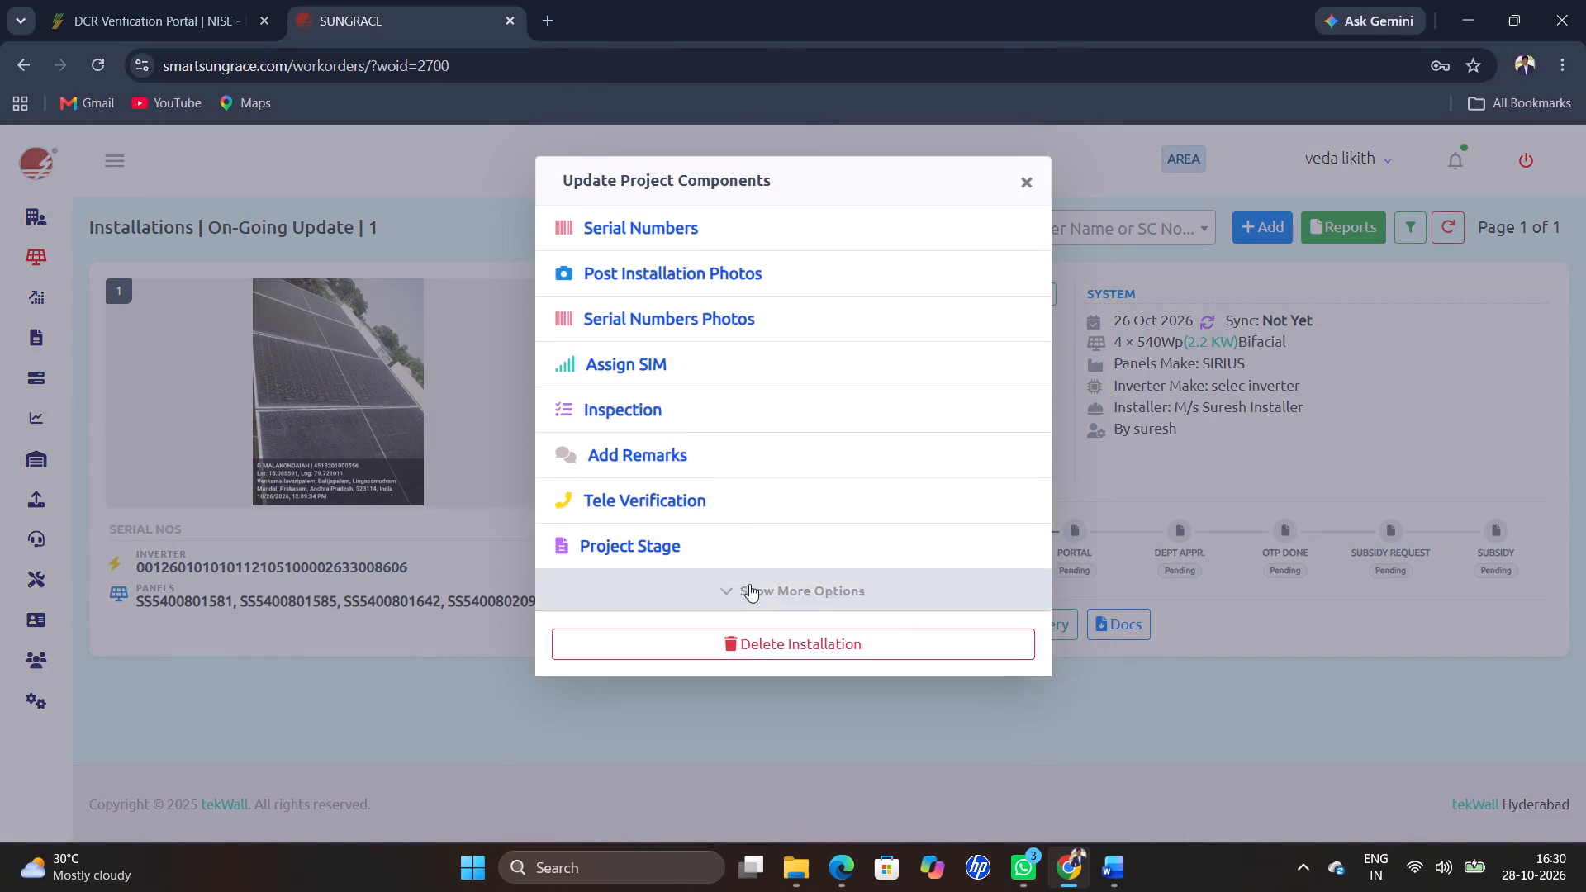
pyautogui.click(700, 536)
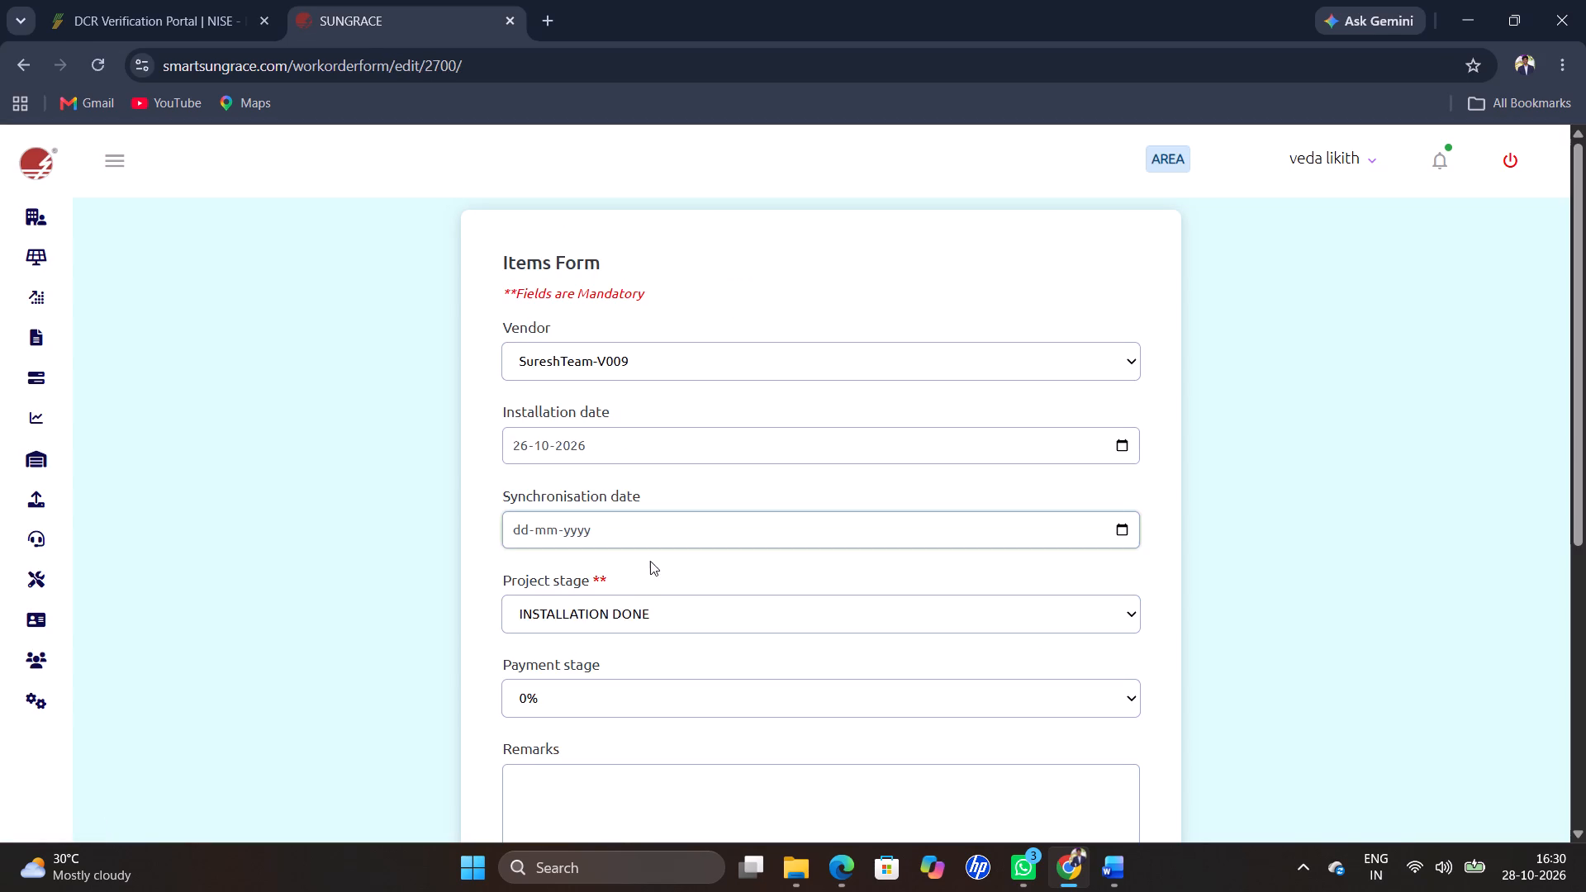
pyautogui.scroll(-4, 658, 557)
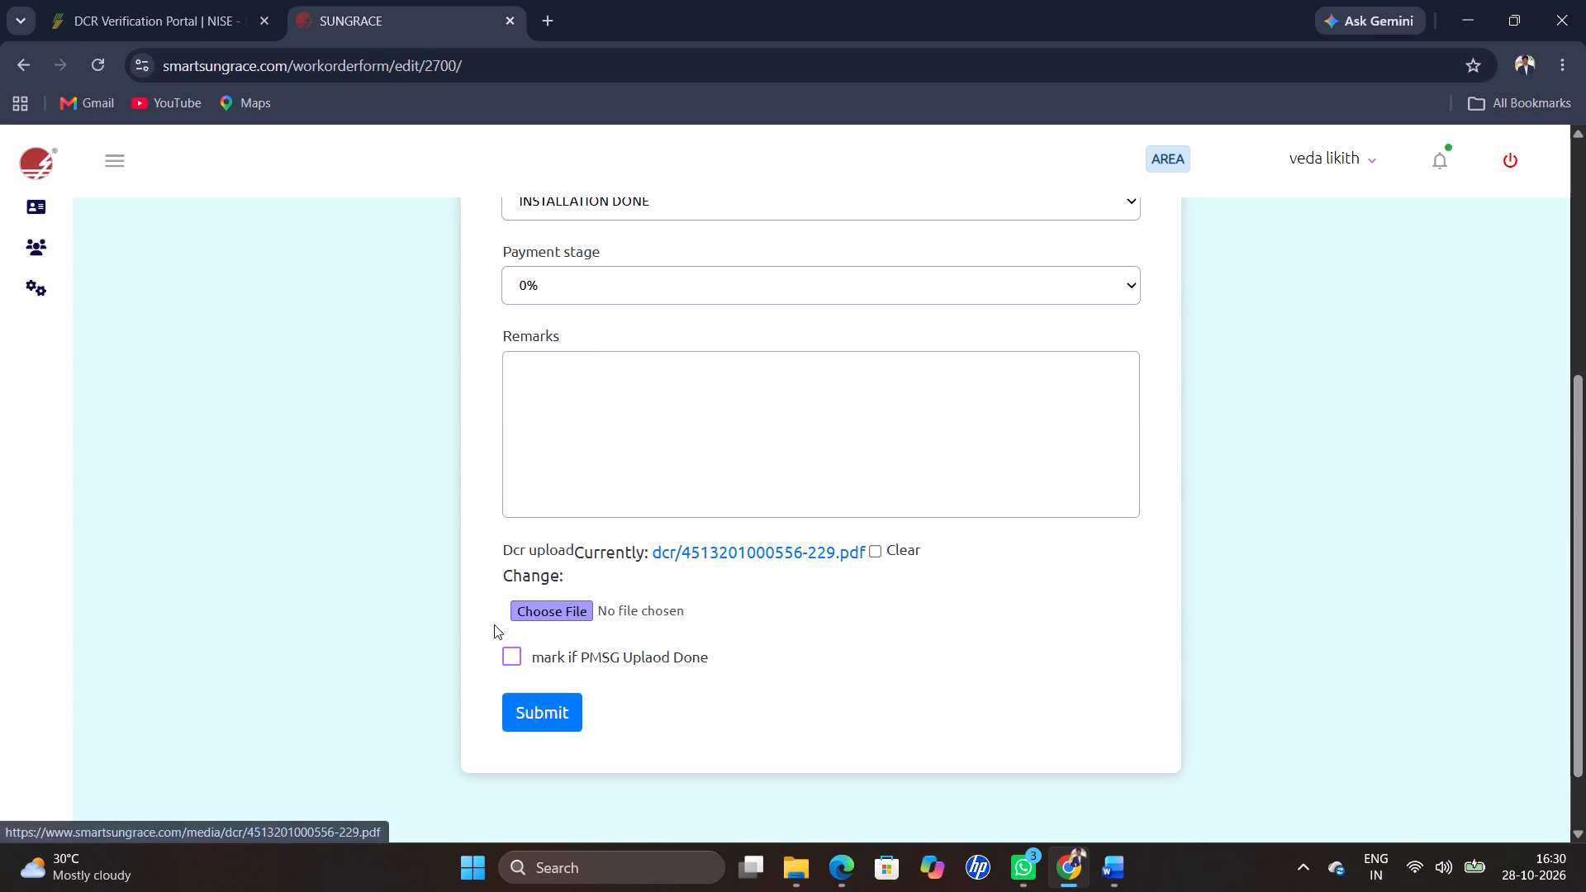
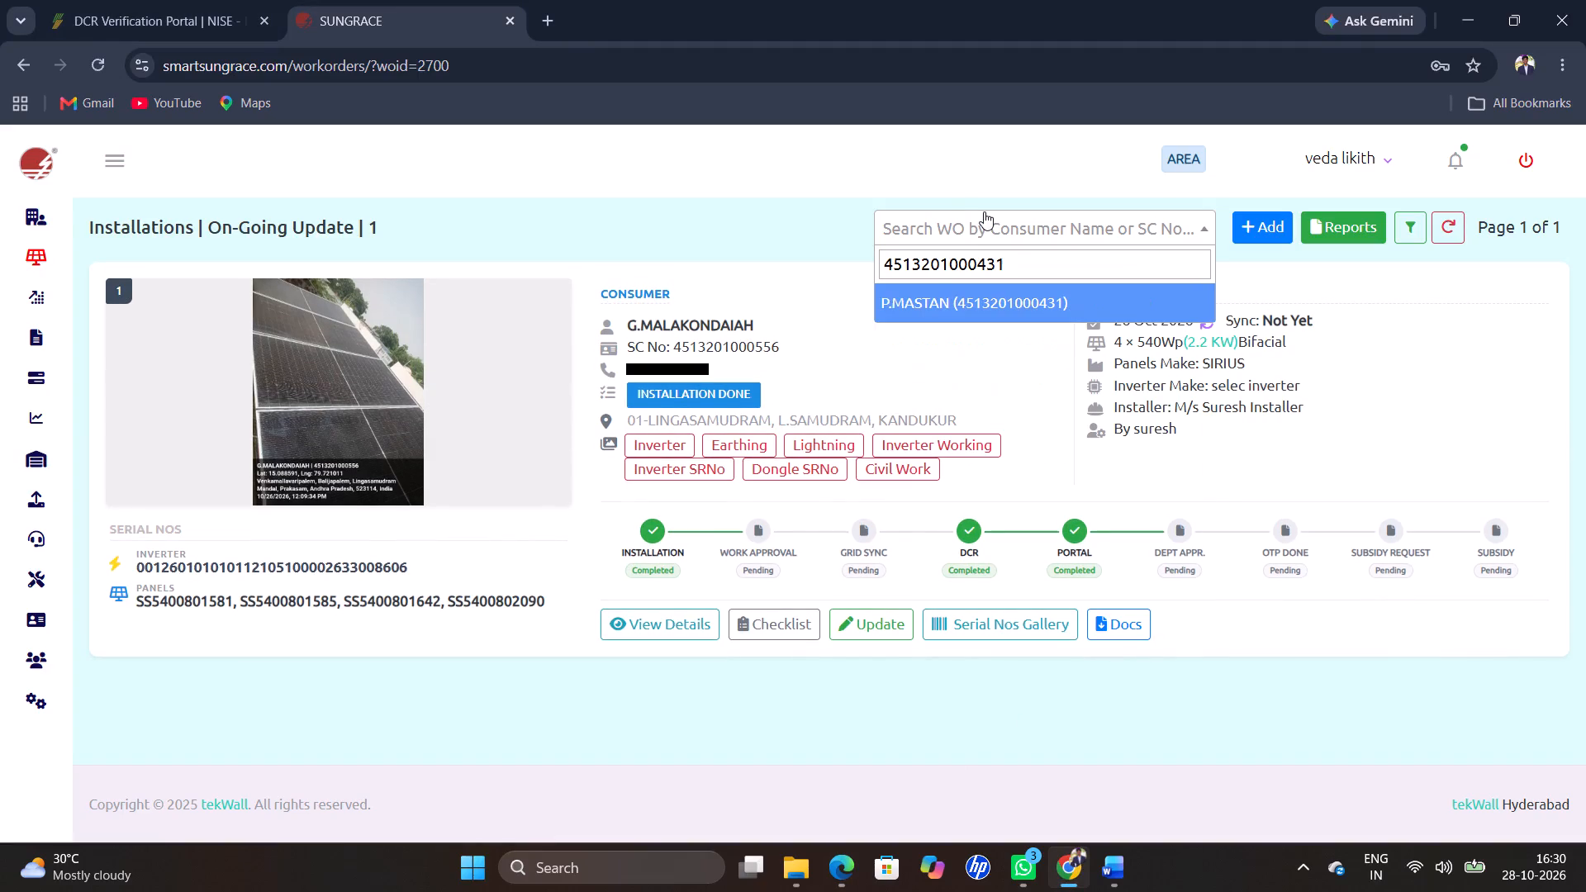
# Mark PMSG upload as done in the project stage form of the work order matching the entered service number, and submit it.
pyautogui.press('Return')
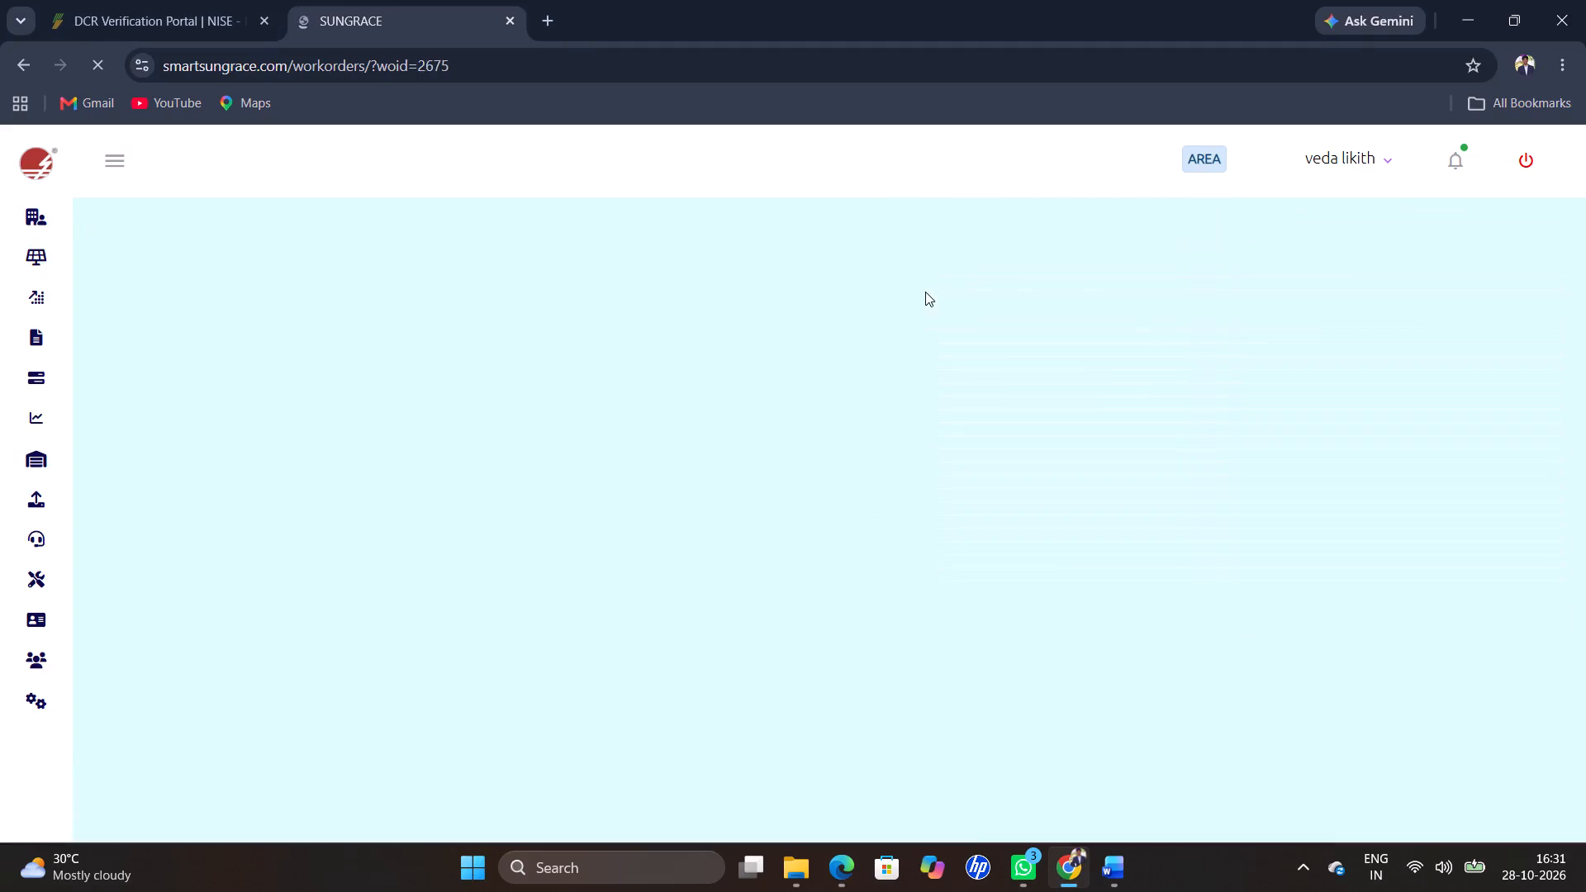
pyautogui.click(973, 628)
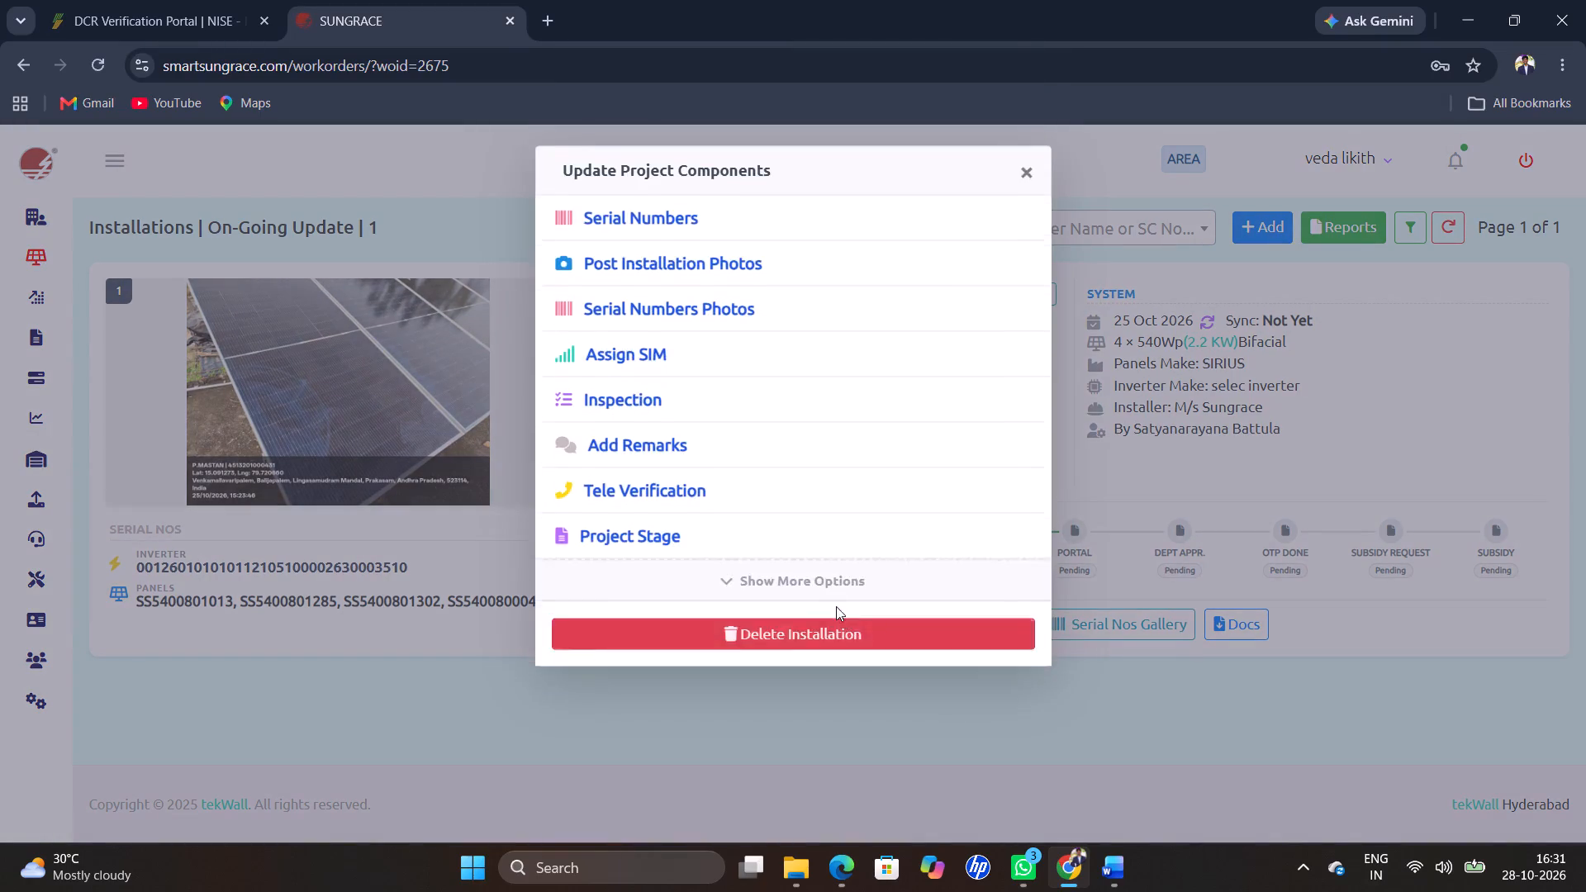
pyautogui.click(776, 542)
pyautogui.scroll(-5, 737, 510)
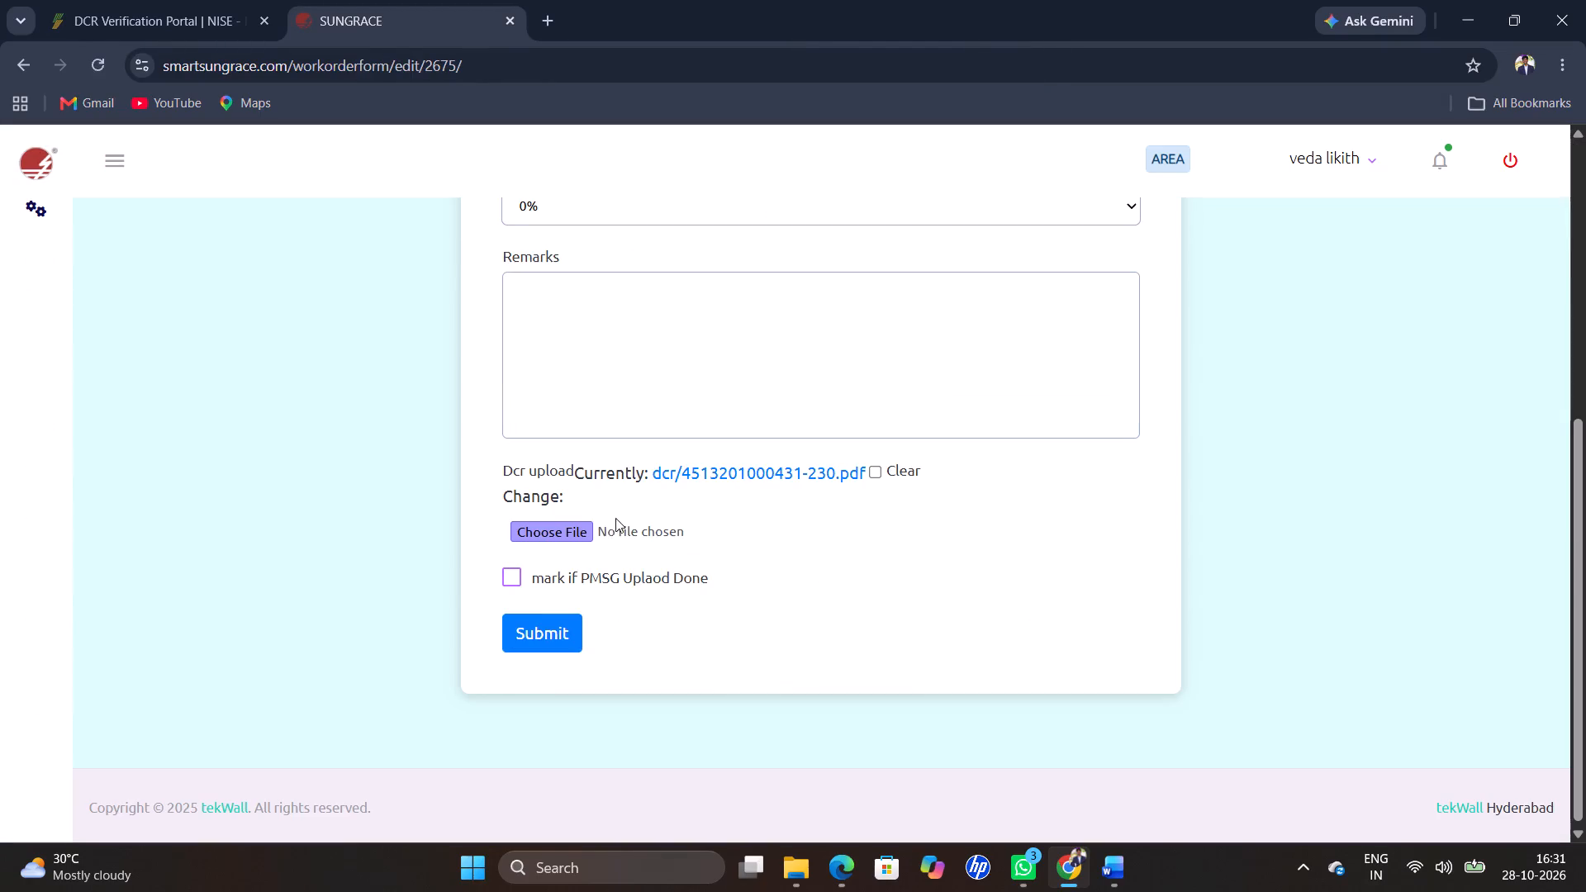
pyautogui.click(514, 562)
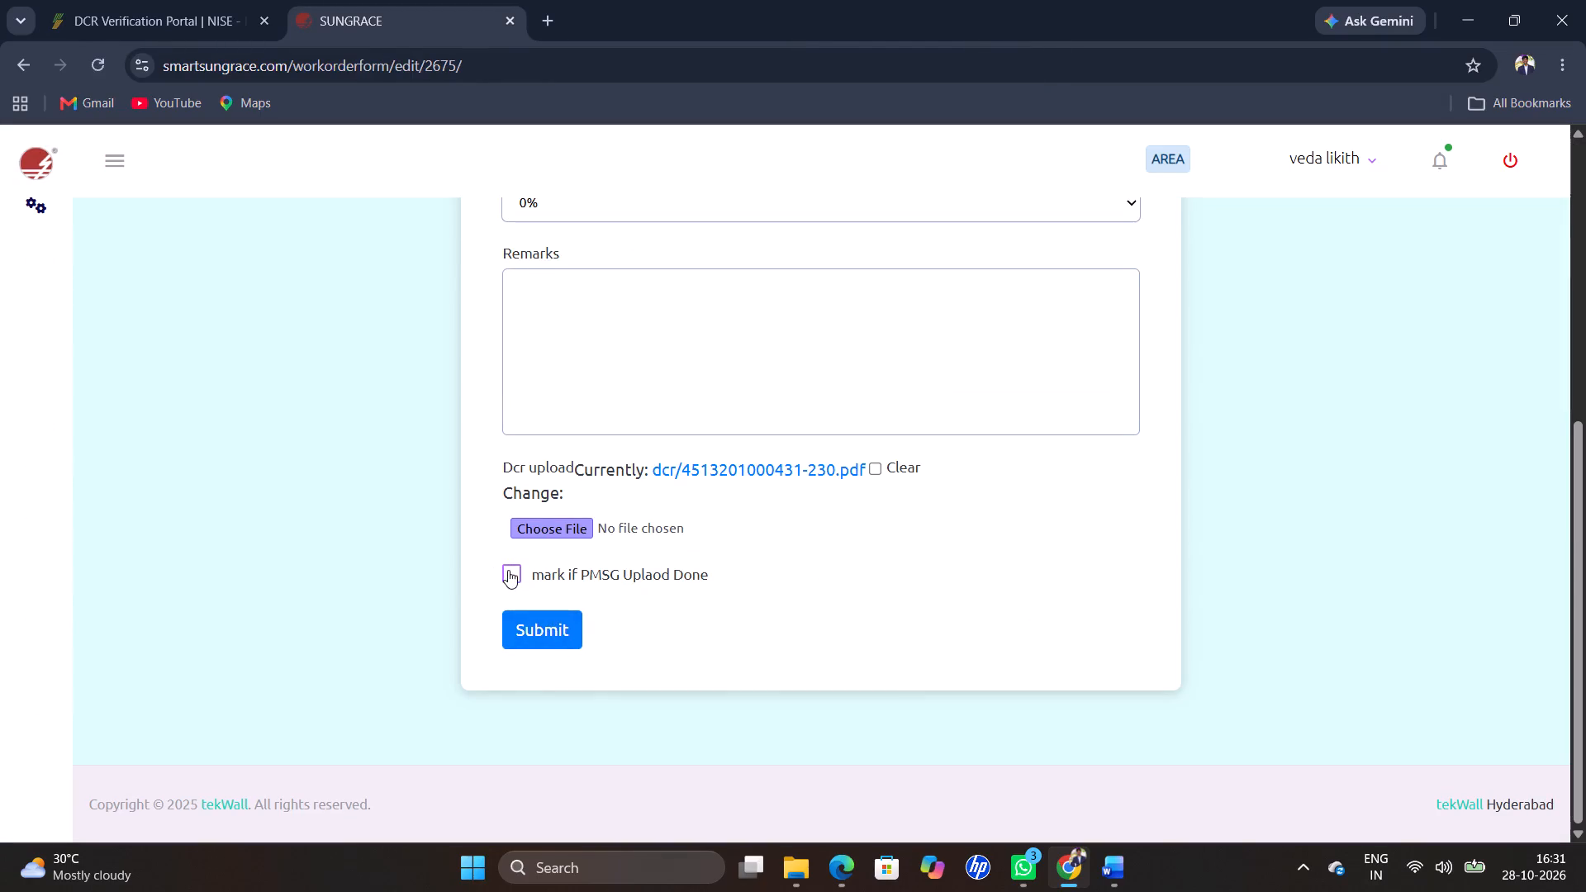
pyautogui.click(508, 570)
pyautogui.click(533, 626)
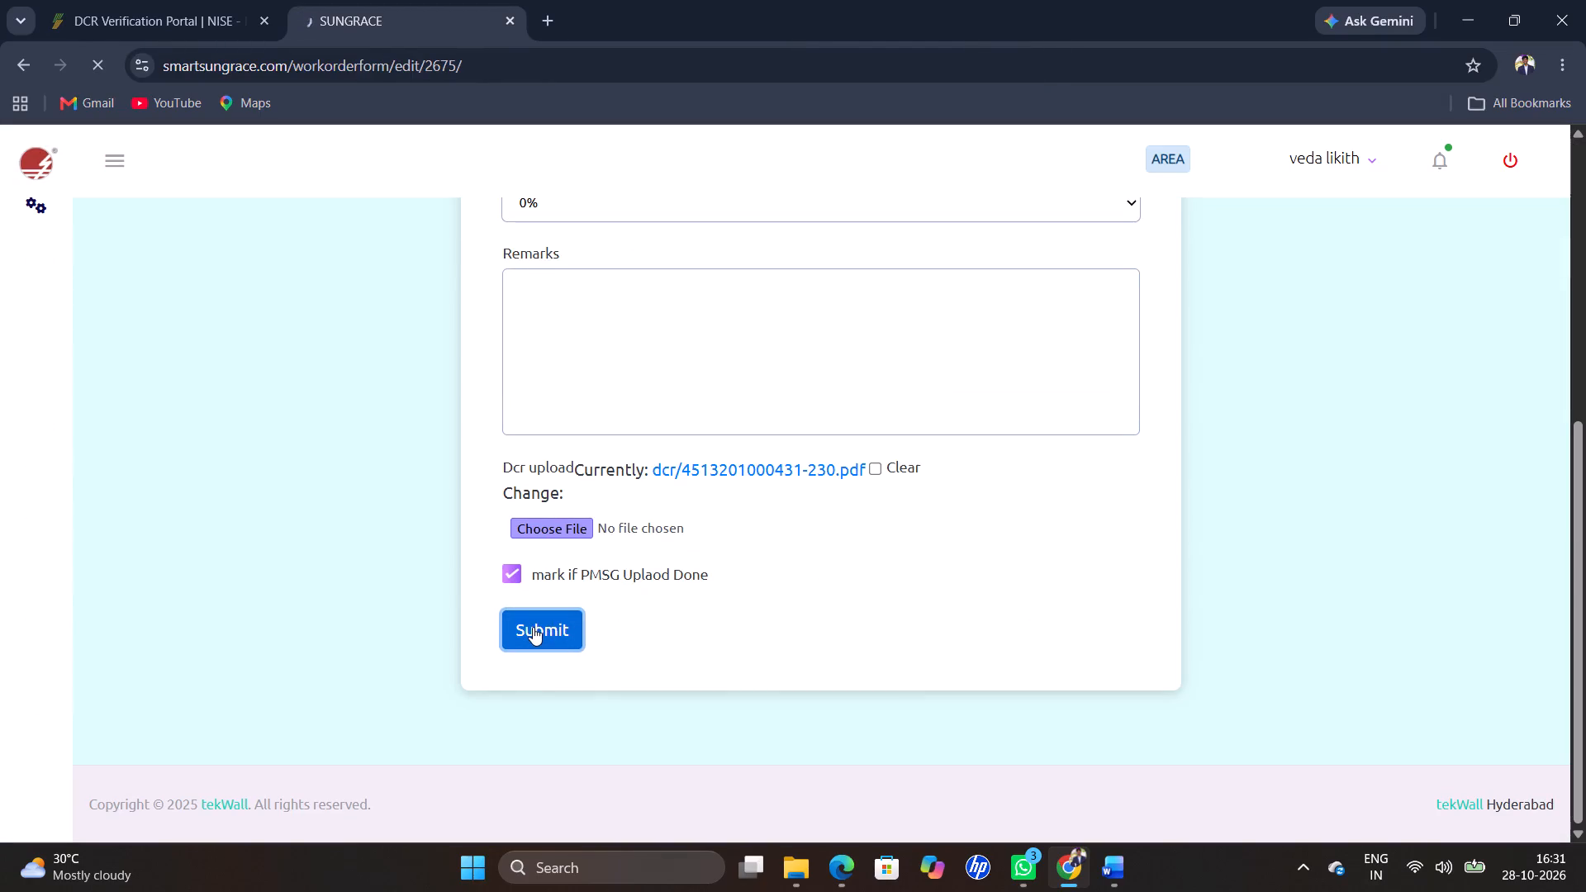
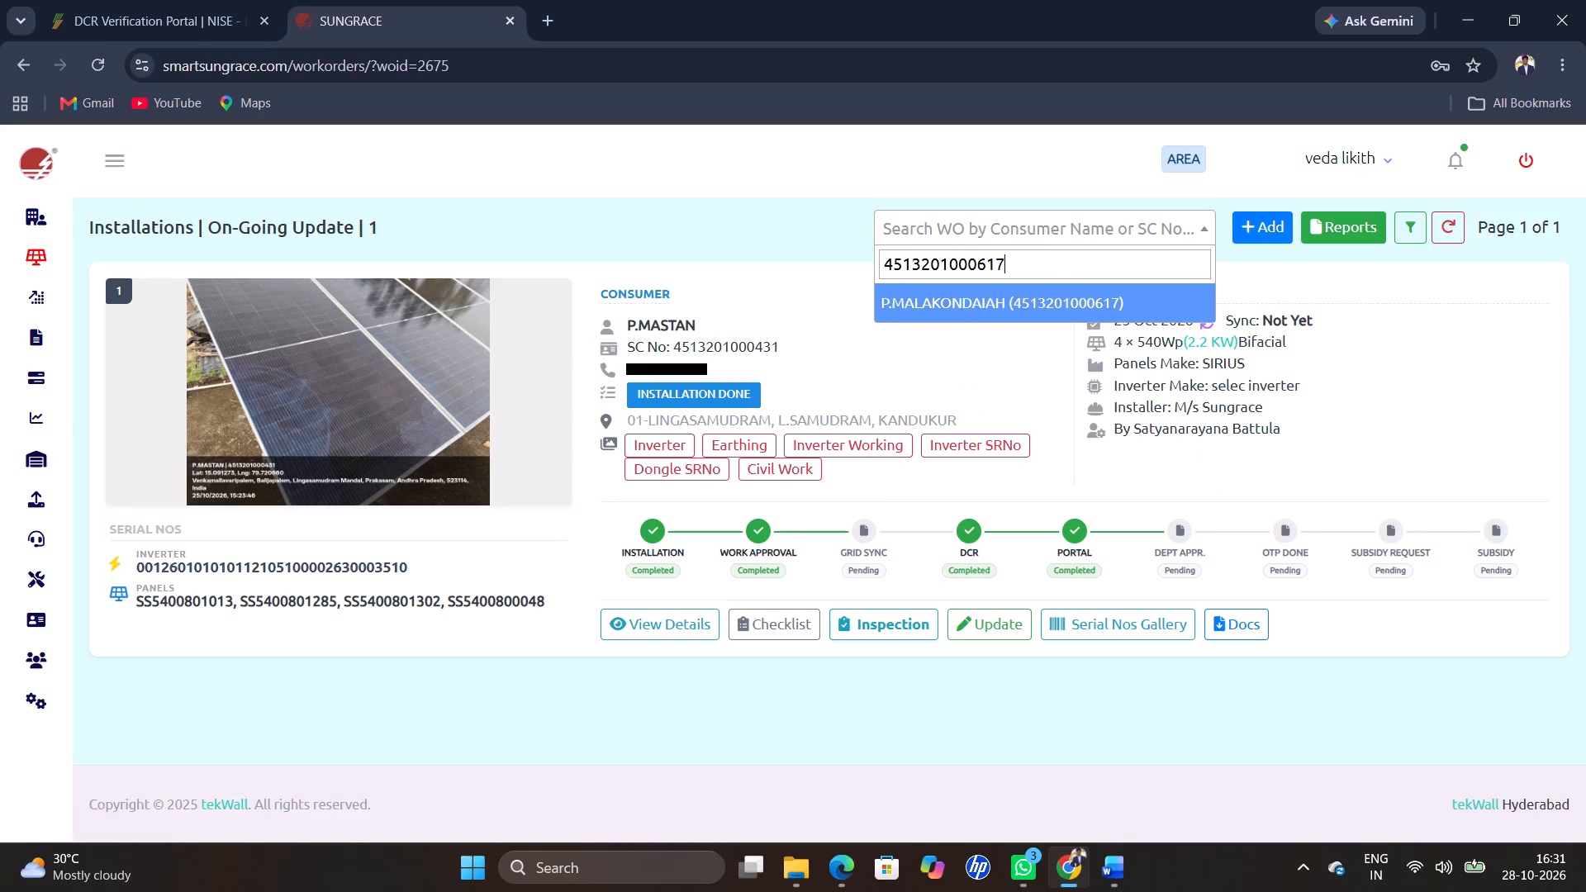
# Open the work order matching the entered service number, mark PMSG upload as done in its project stage form, and submit it.
pyautogui.press('Return')
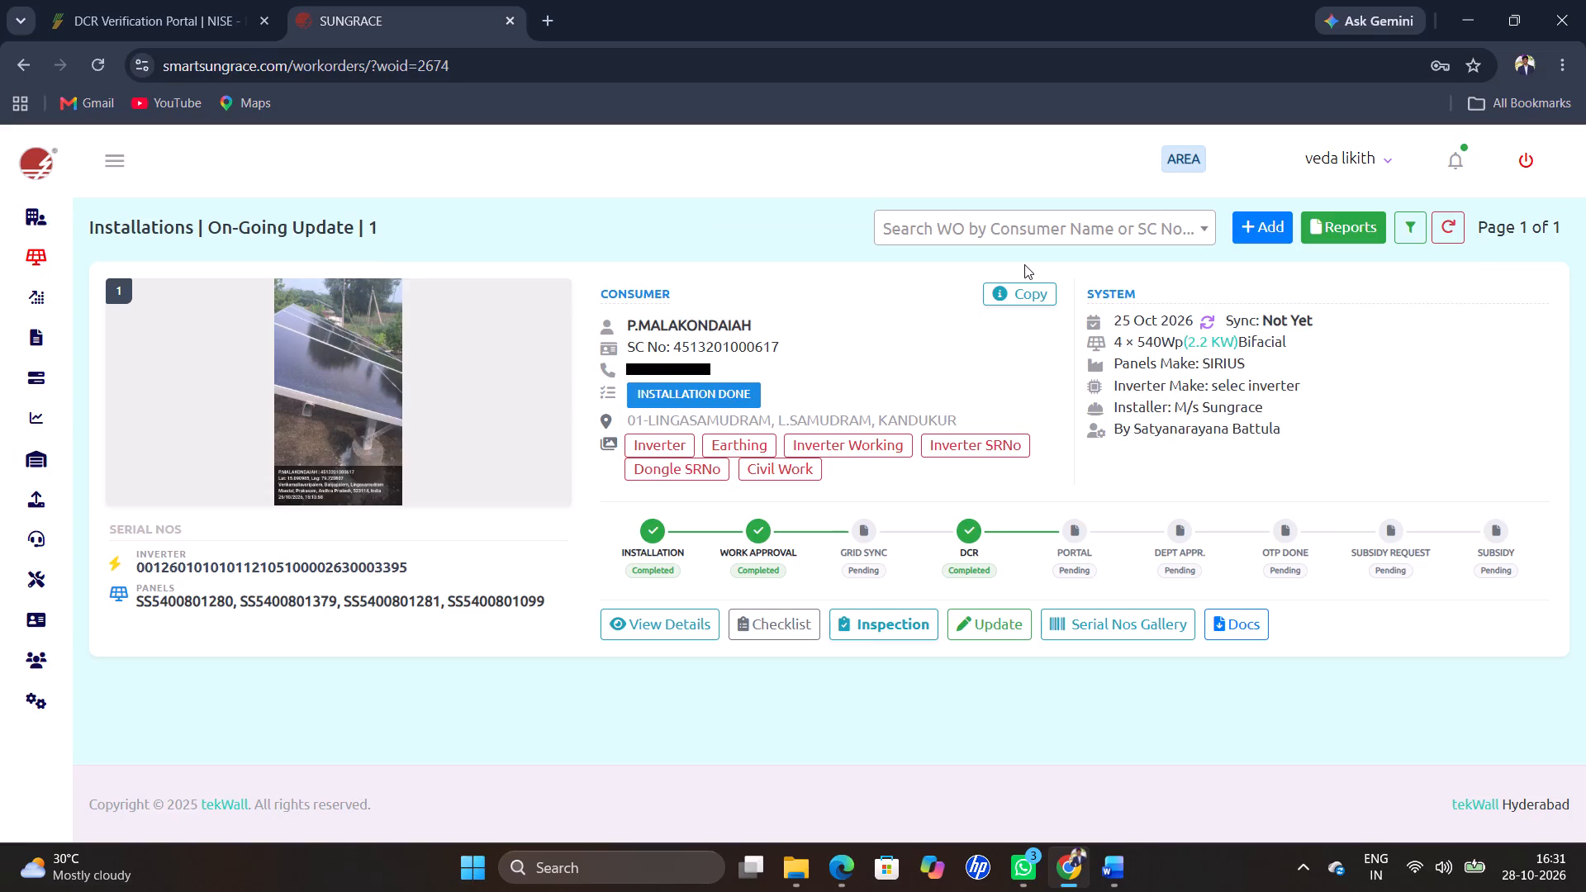
pyautogui.click(1012, 617)
pyautogui.click(768, 556)
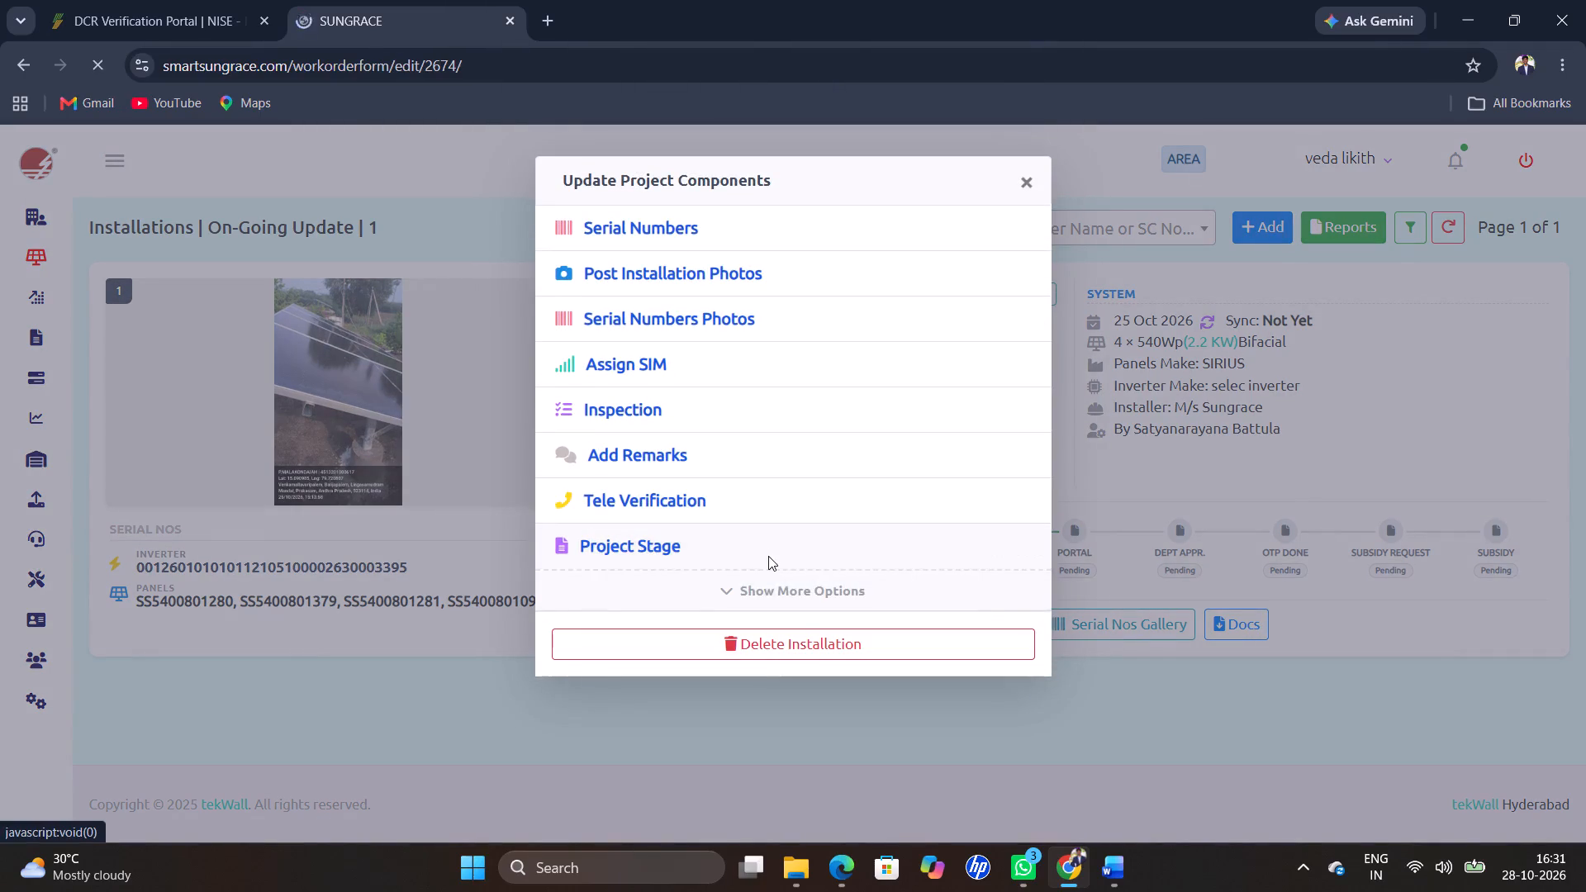
pyautogui.scroll(-3, 609, 568)
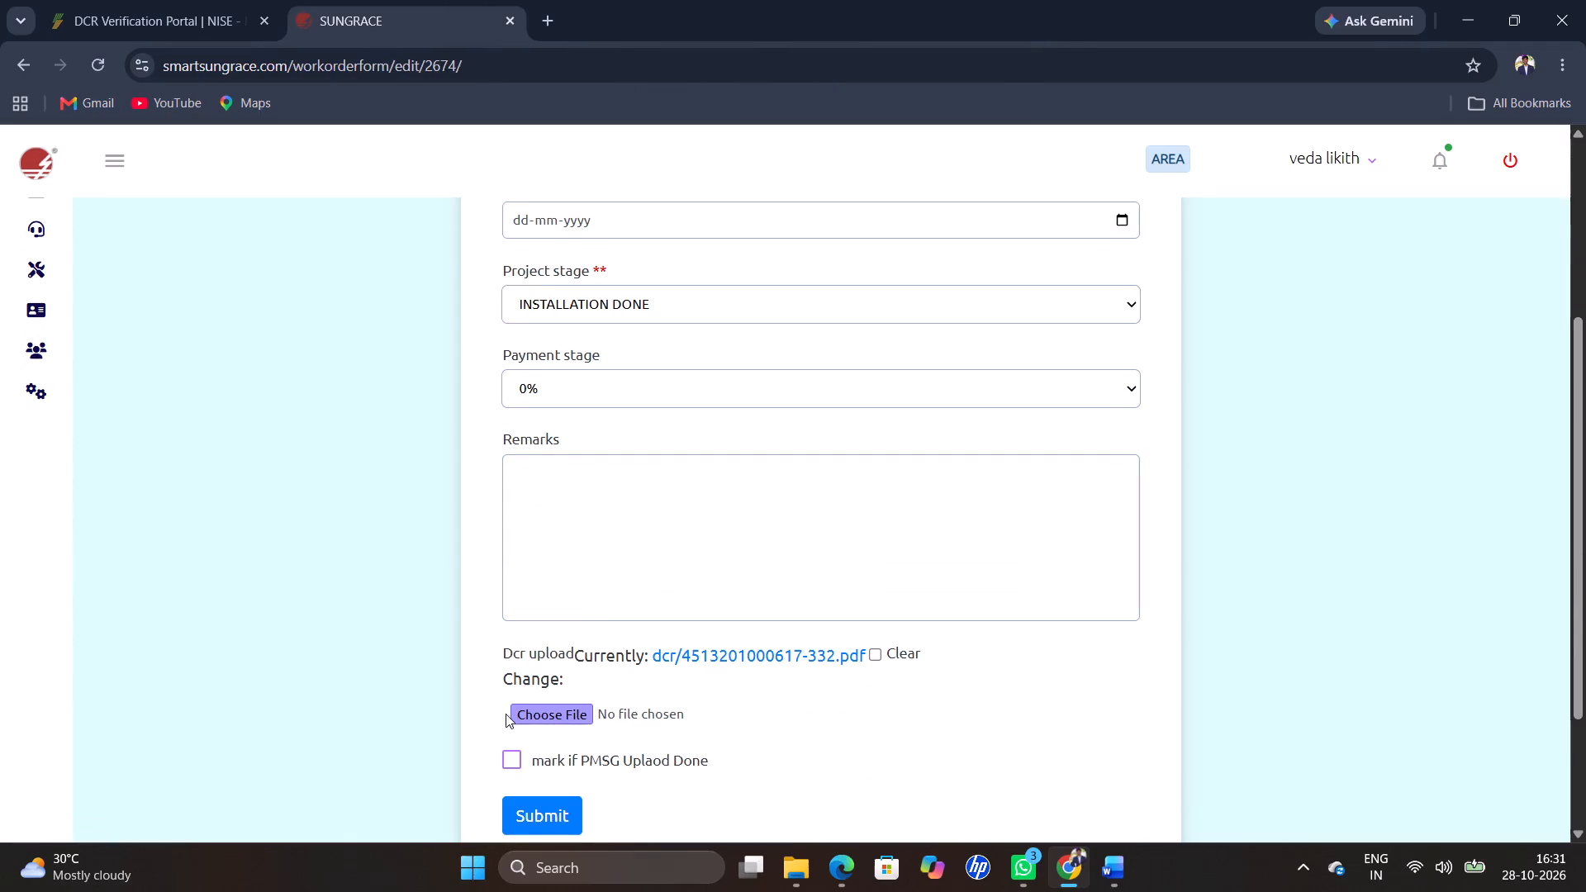
pyautogui.click(513, 756)
pyautogui.scroll(-1, 558, 760)
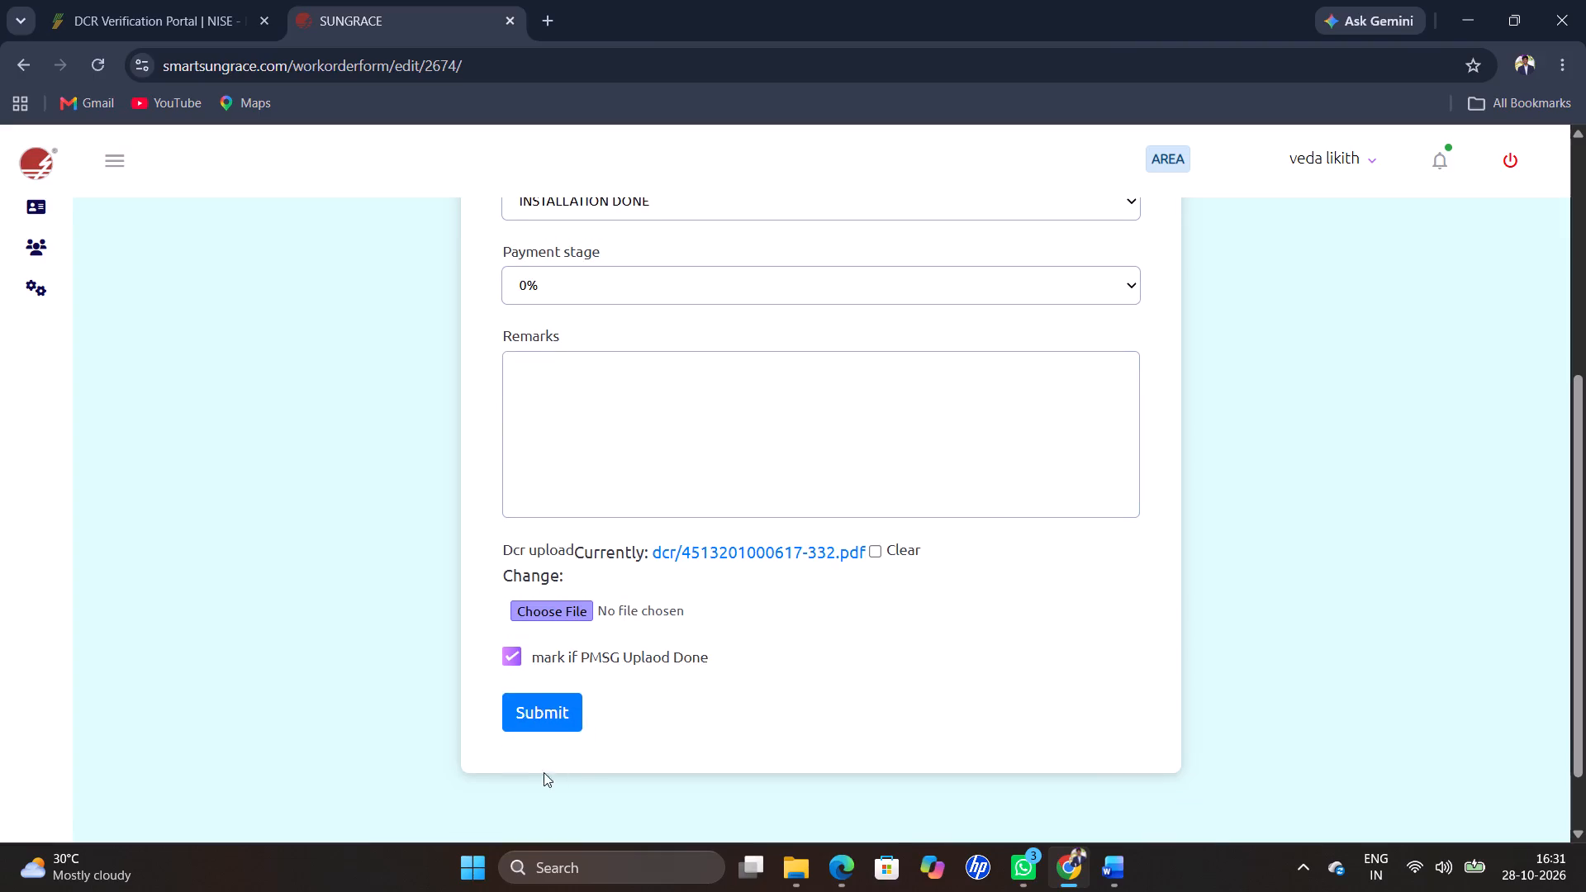
pyautogui.click(550, 725)
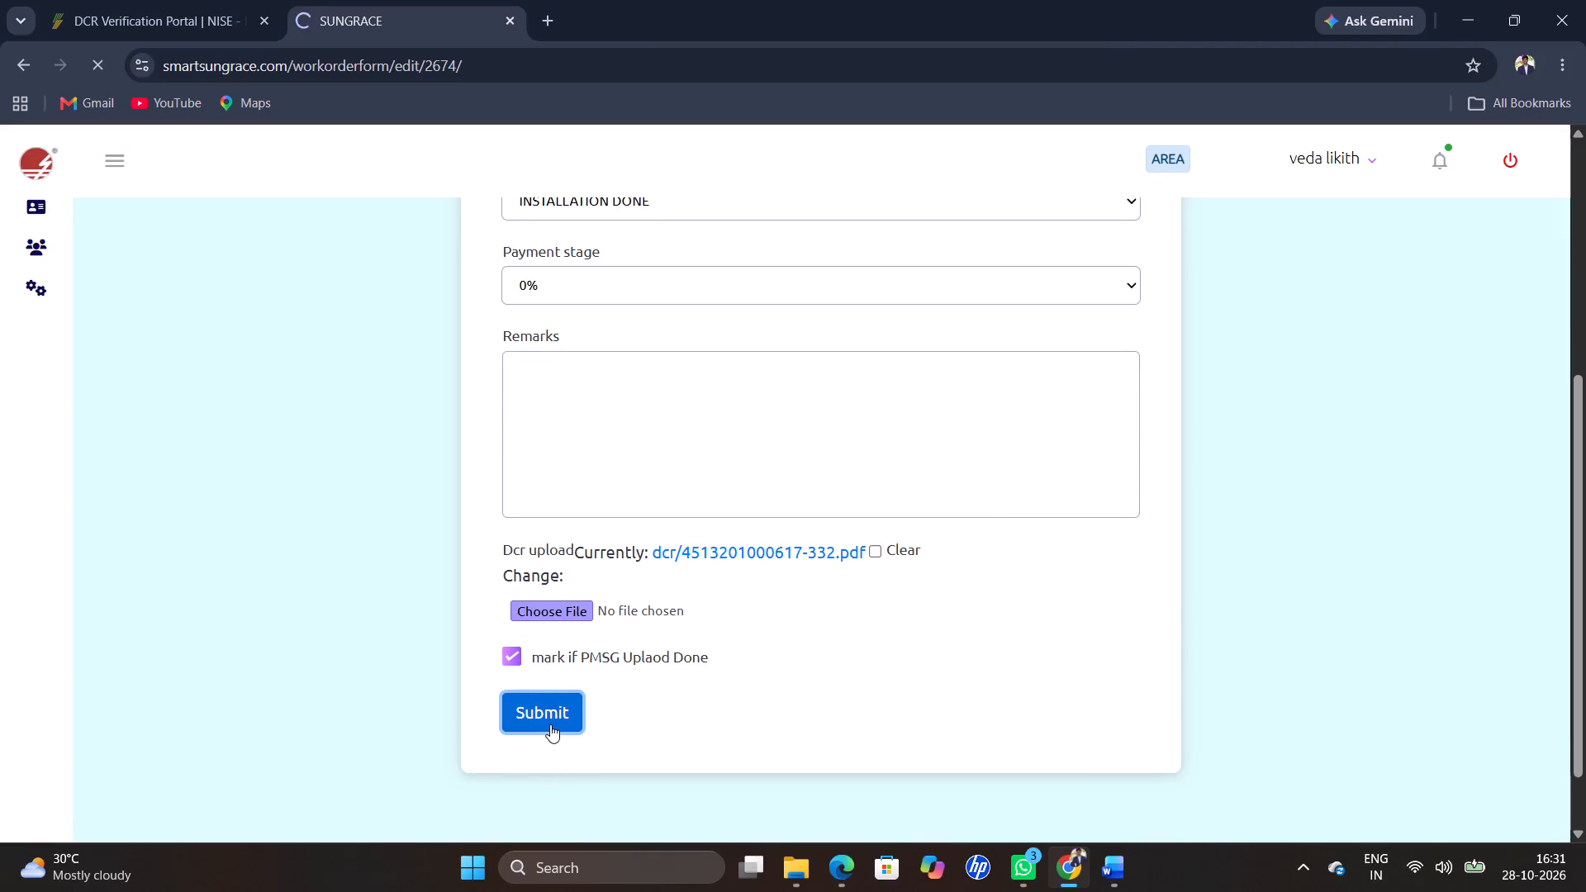
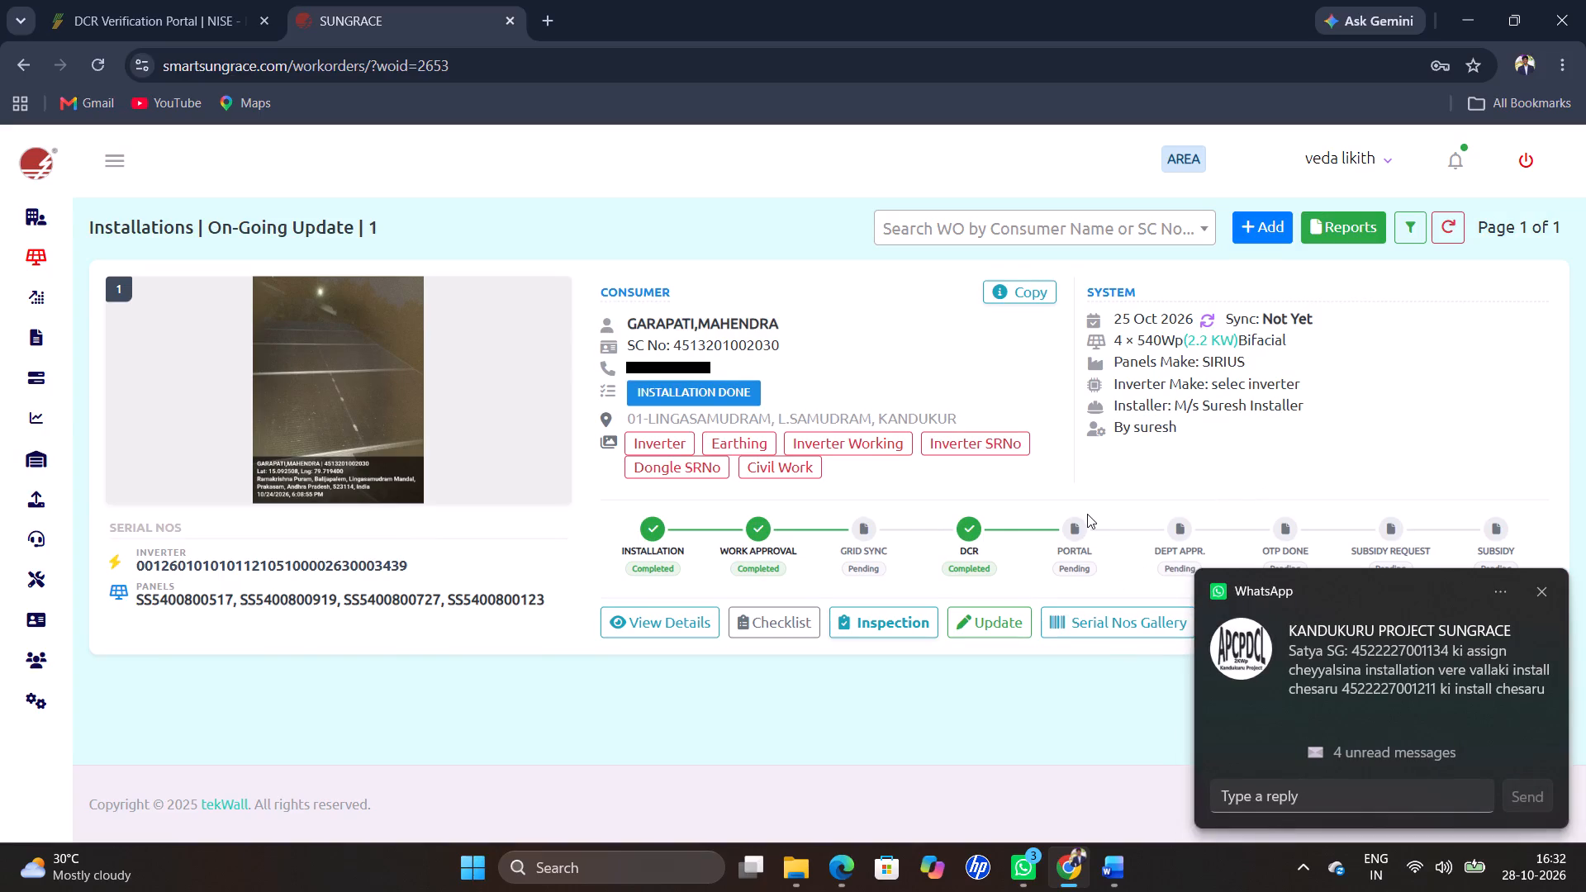
# Mark PMSG upload as done in the project stage form of the displayed 2.2 kW SIRIUS-panel work order, and submit it.
pyautogui.click(1536, 586)
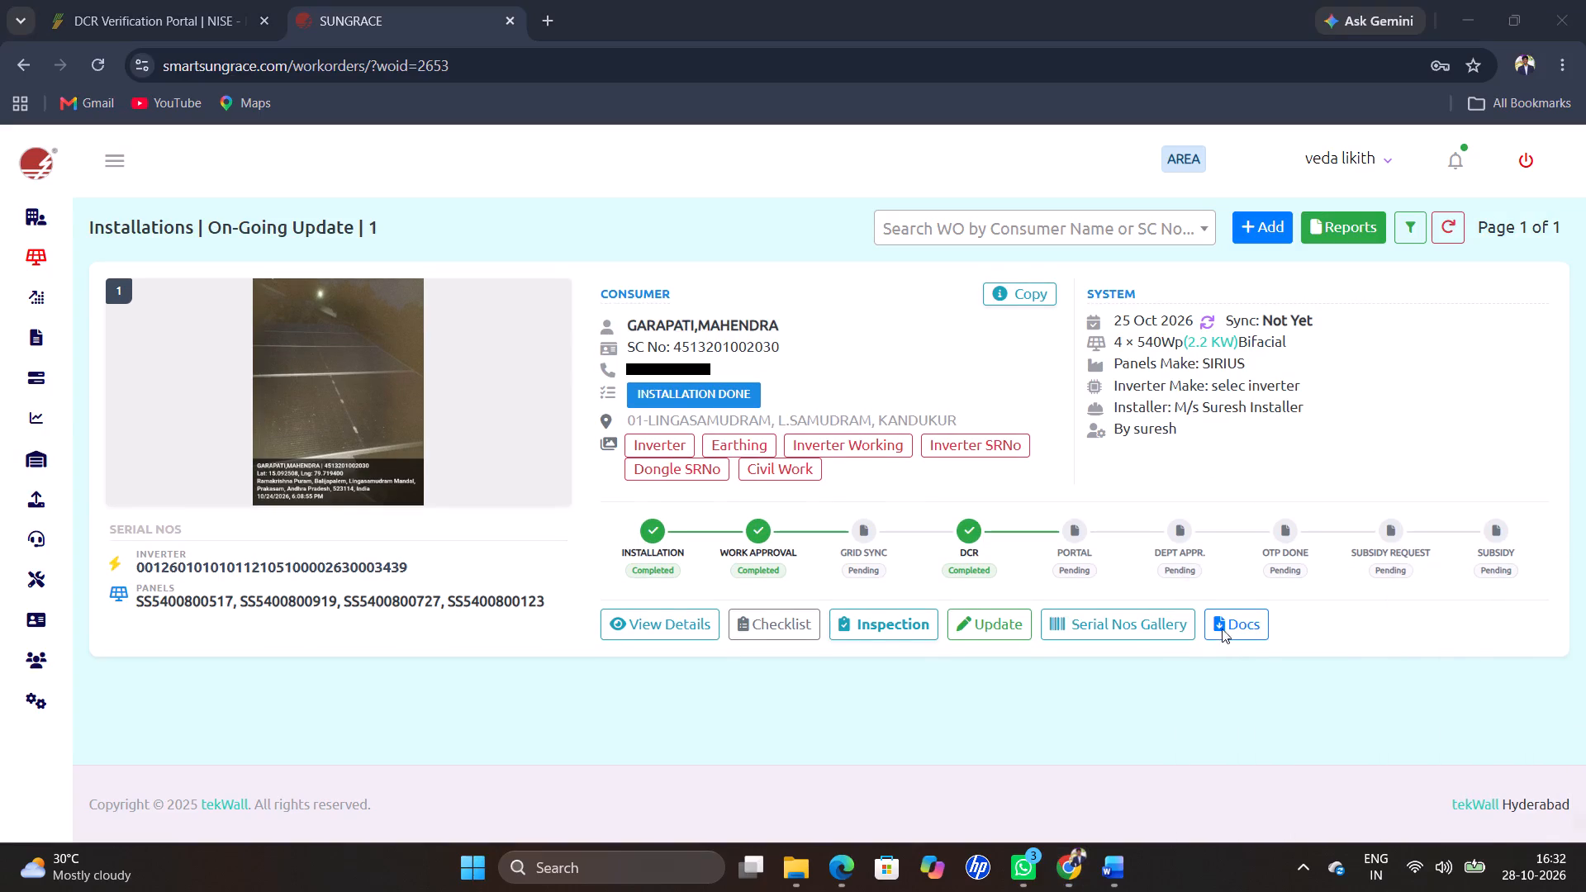
pyautogui.click(1019, 611)
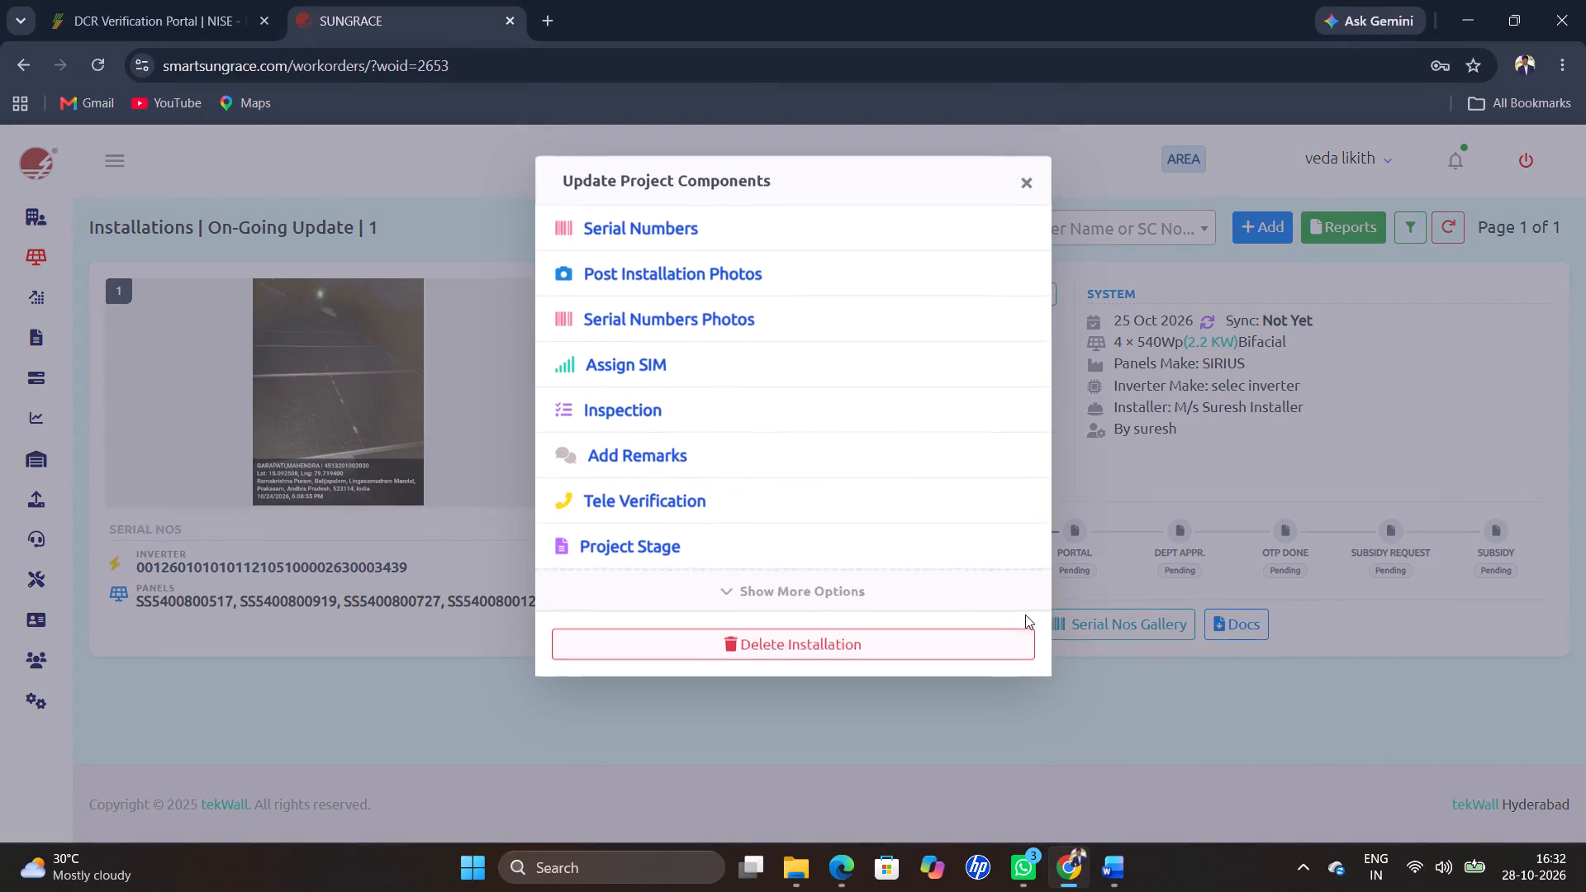
pyautogui.click(850, 551)
pyautogui.scroll(-4, 819, 561)
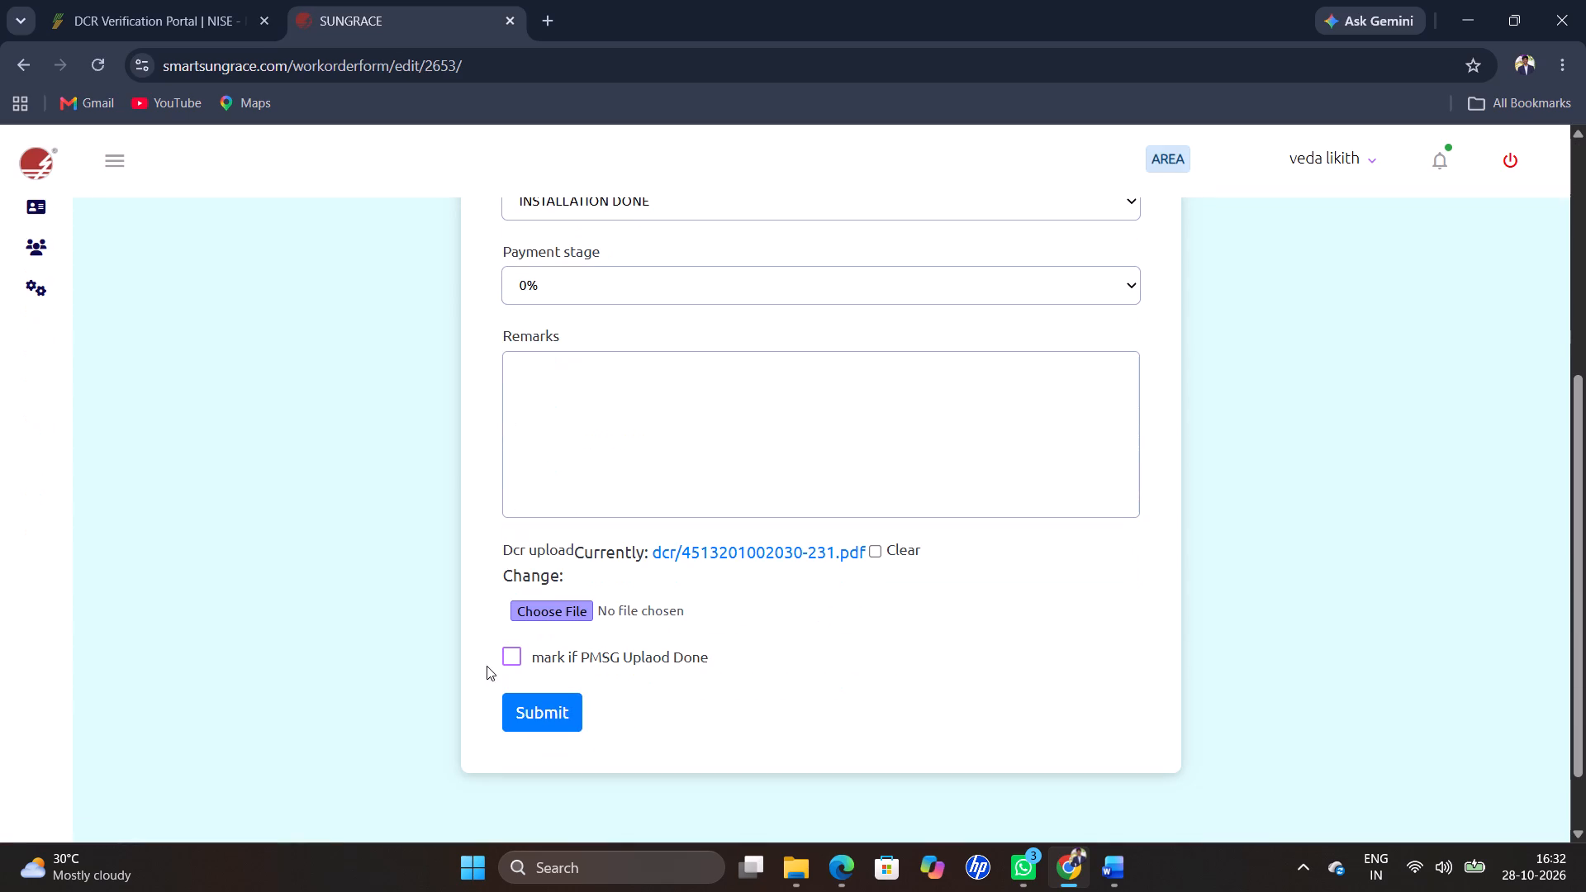
pyautogui.click(513, 660)
pyautogui.click(529, 703)
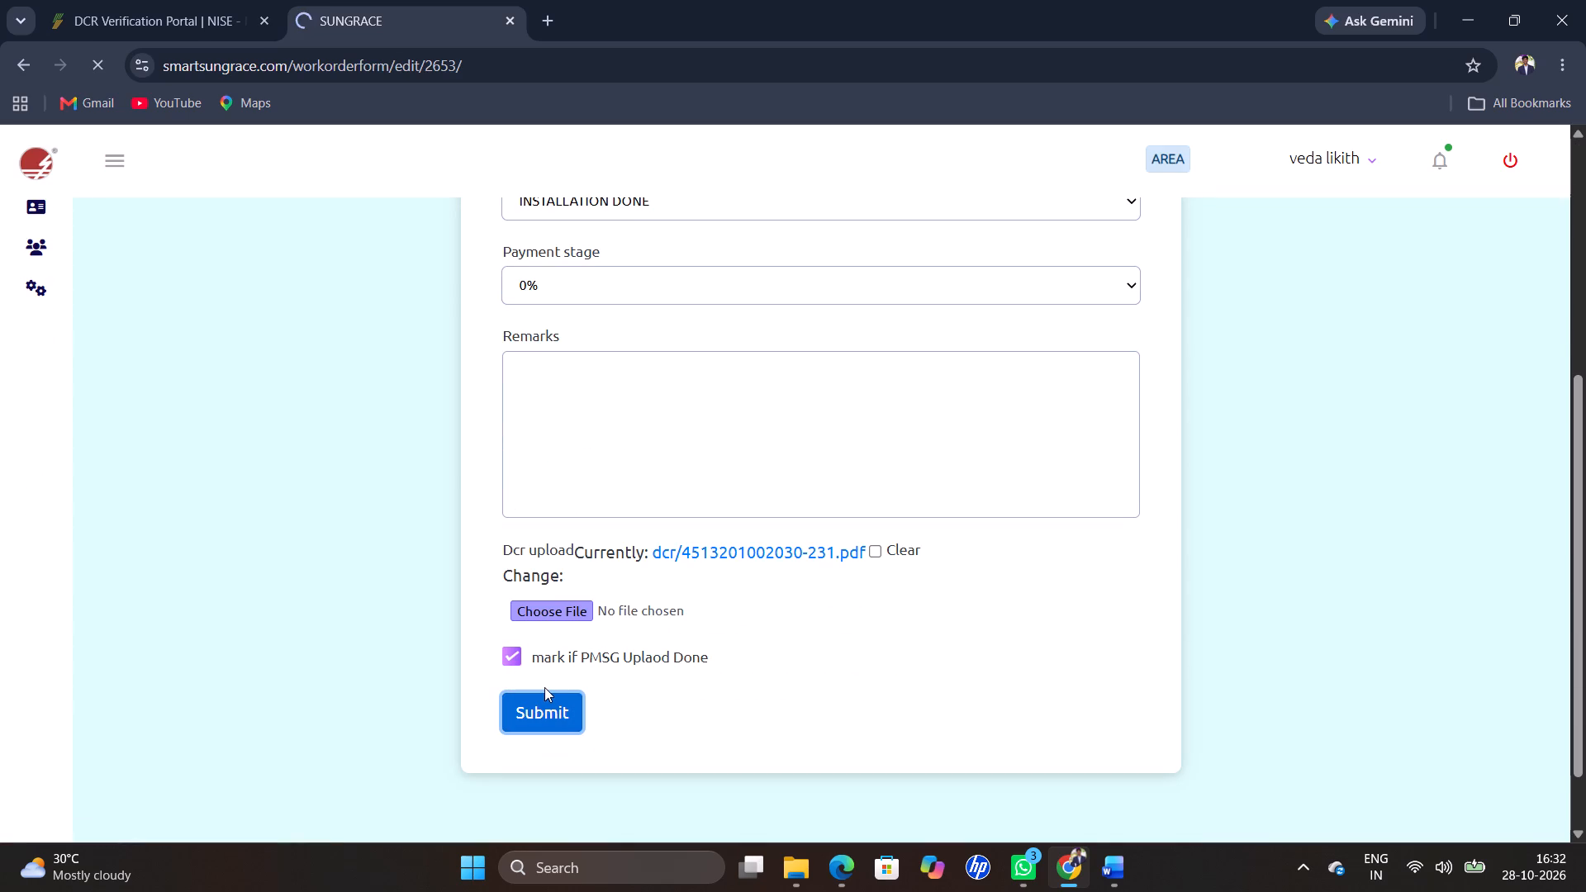
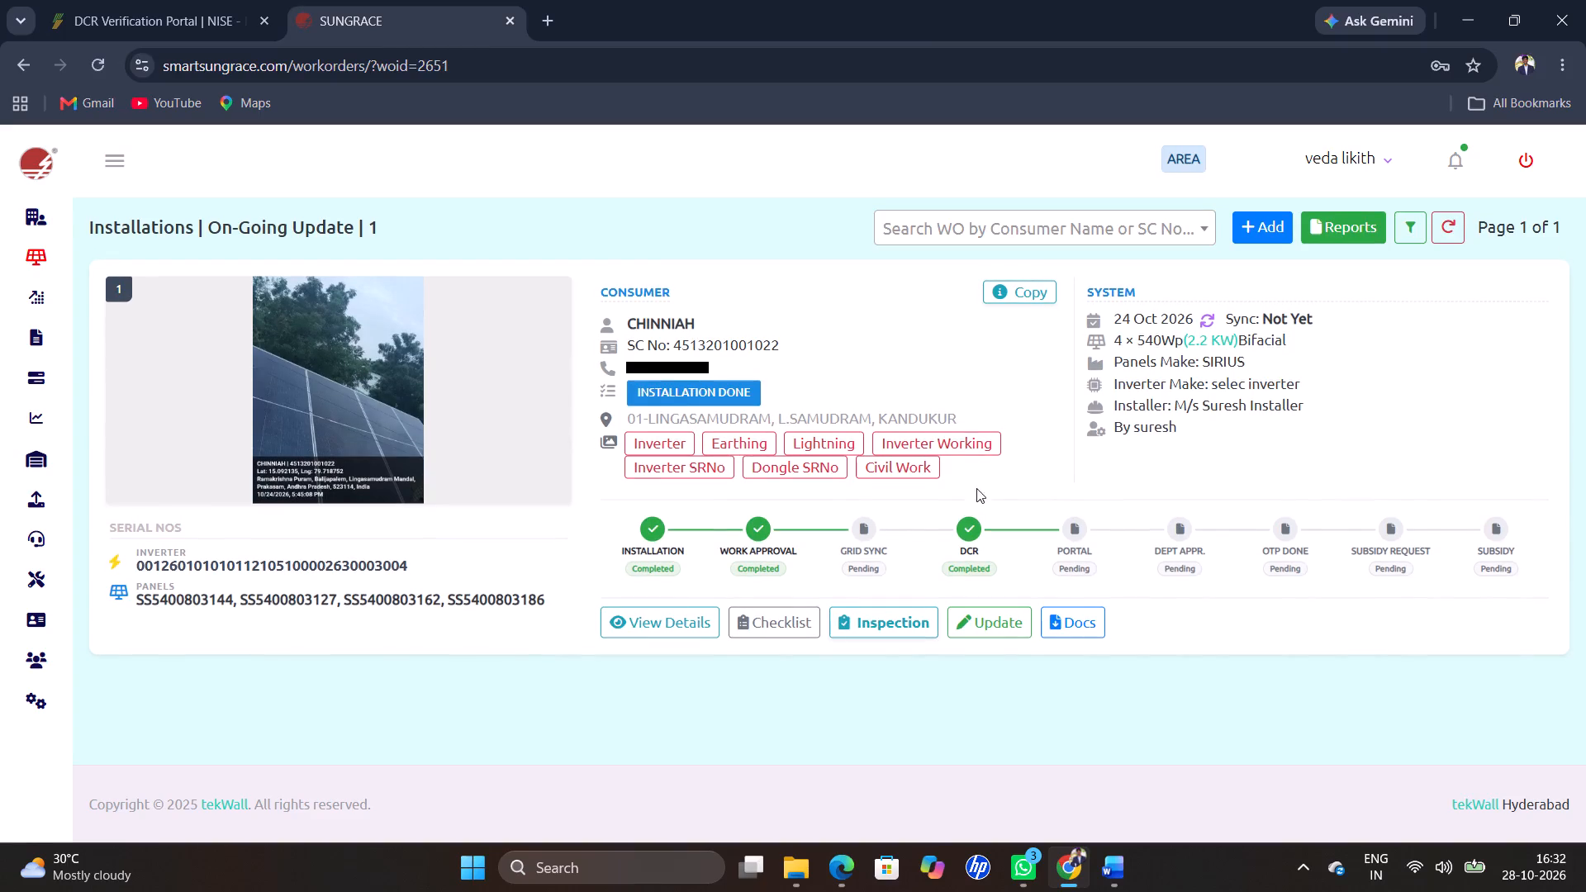
# Open the displayed work order's project stage form and mark its PMSG upload as done.
pyautogui.click(981, 629)
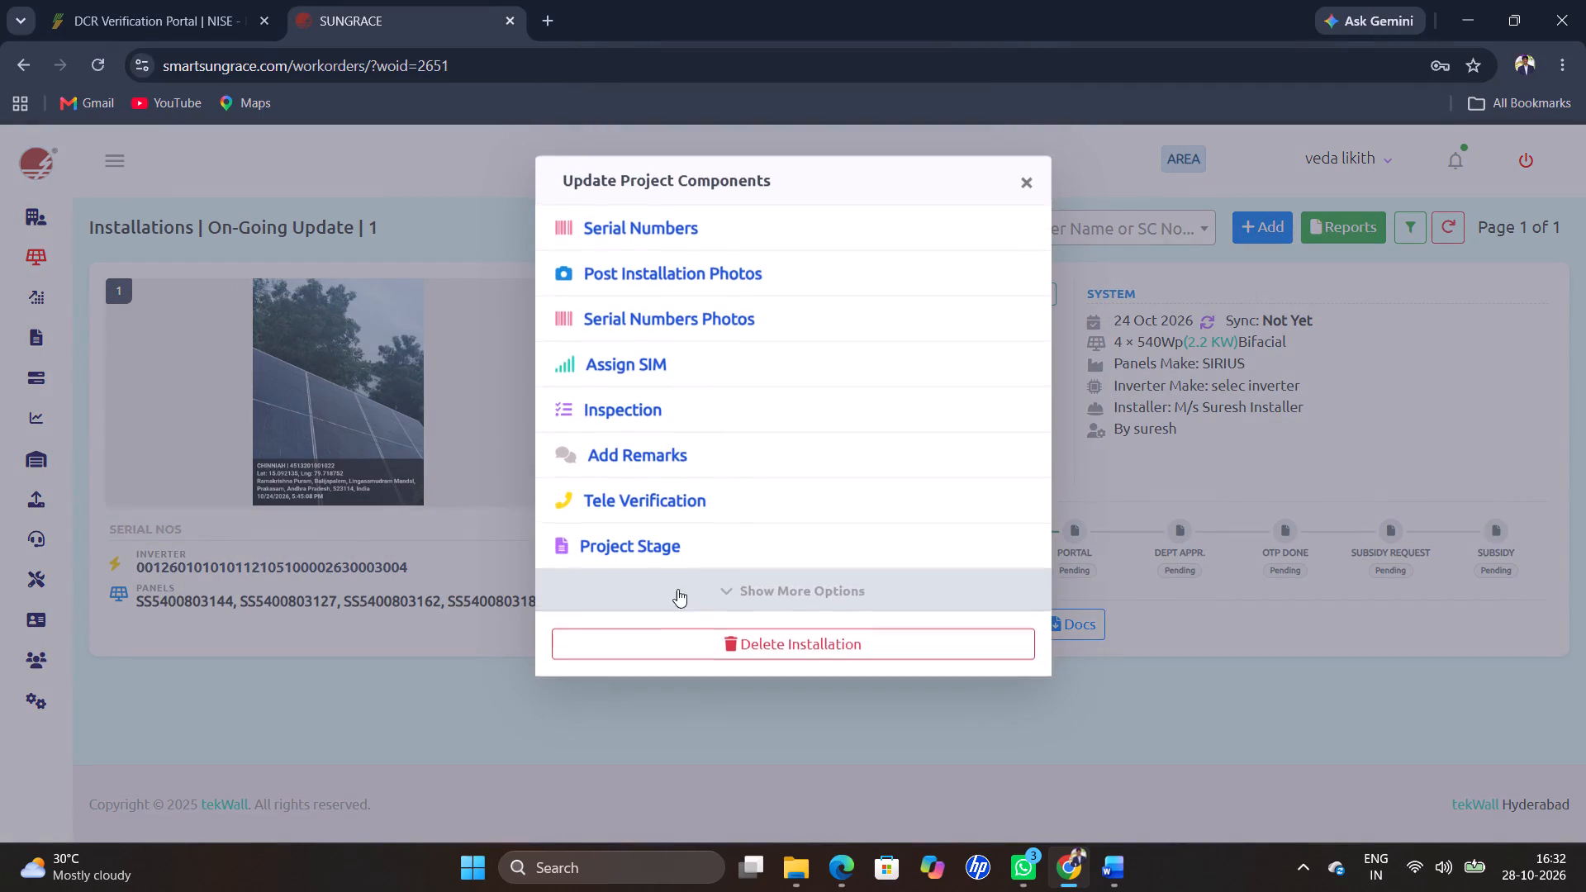
pyautogui.click(661, 553)
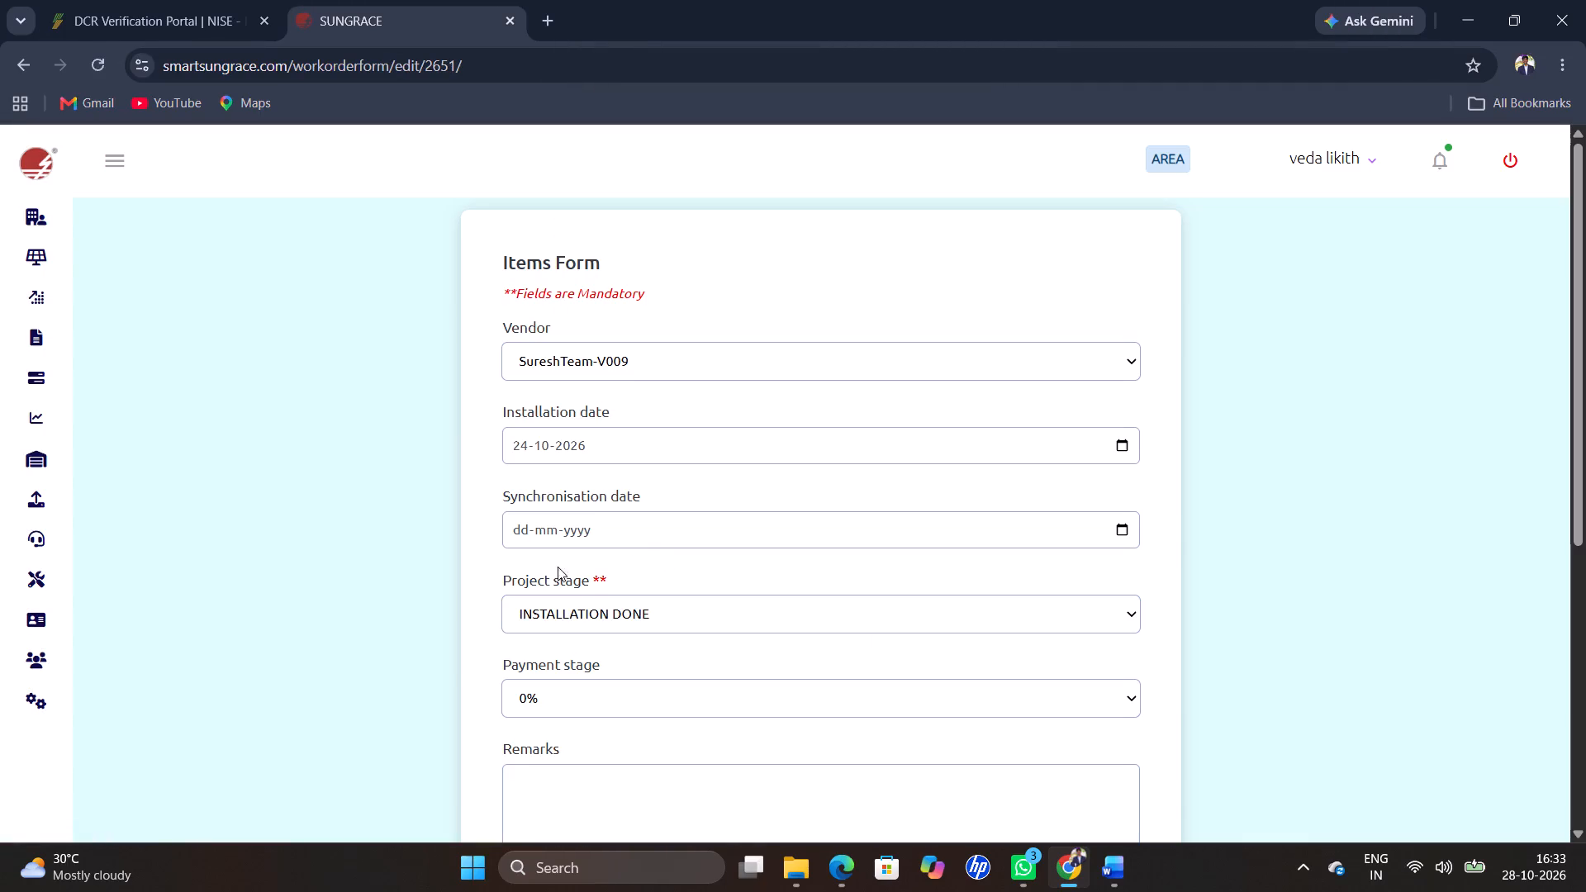
pyautogui.scroll(-4, 583, 621)
pyautogui.click(510, 666)
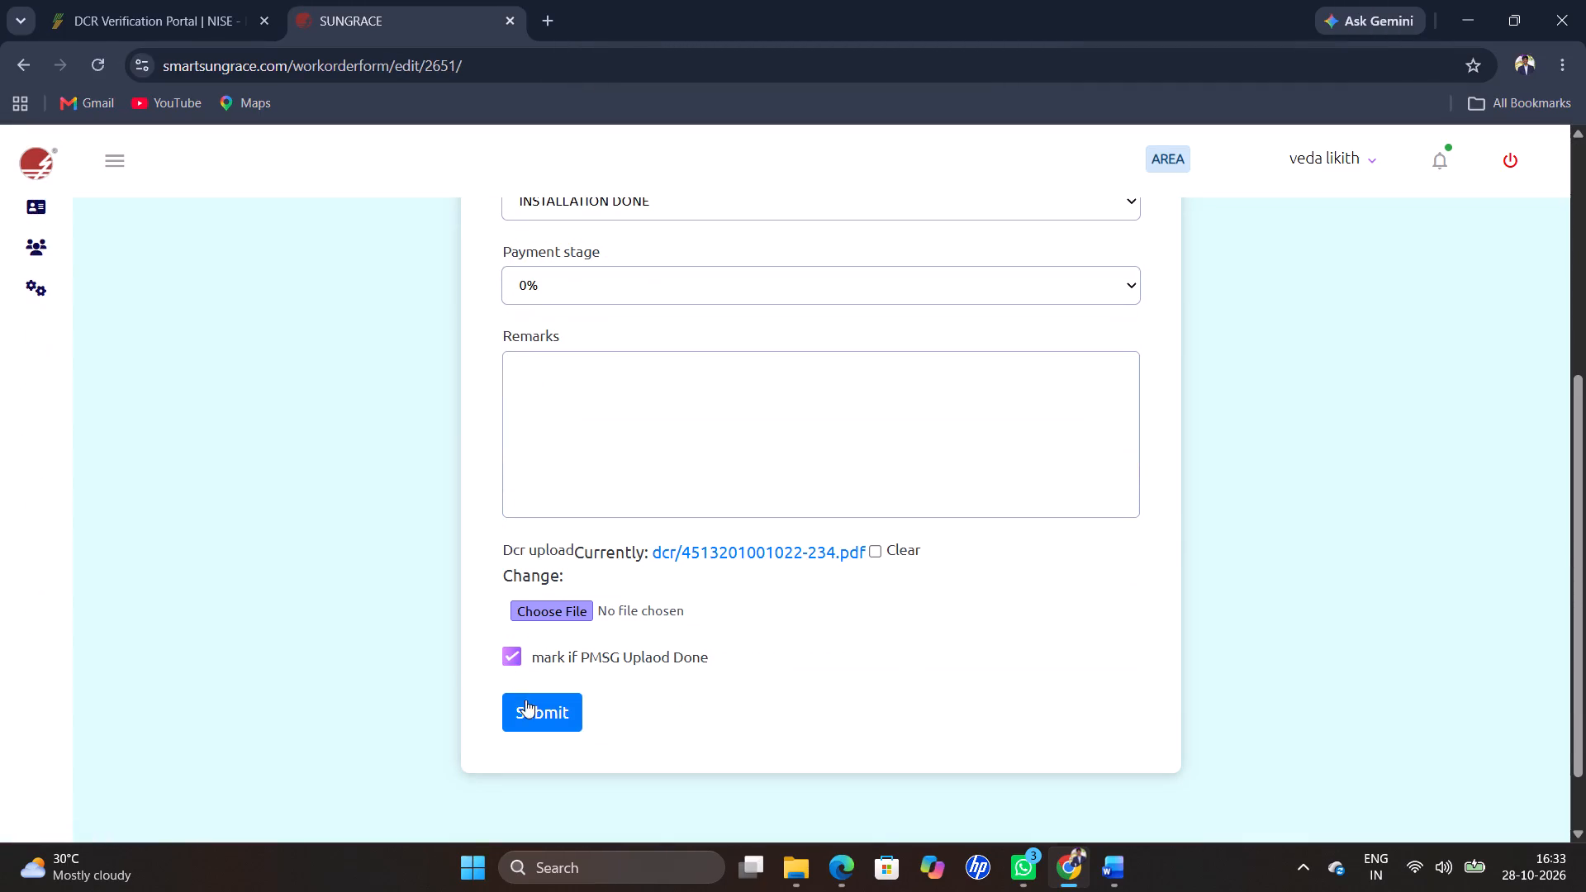
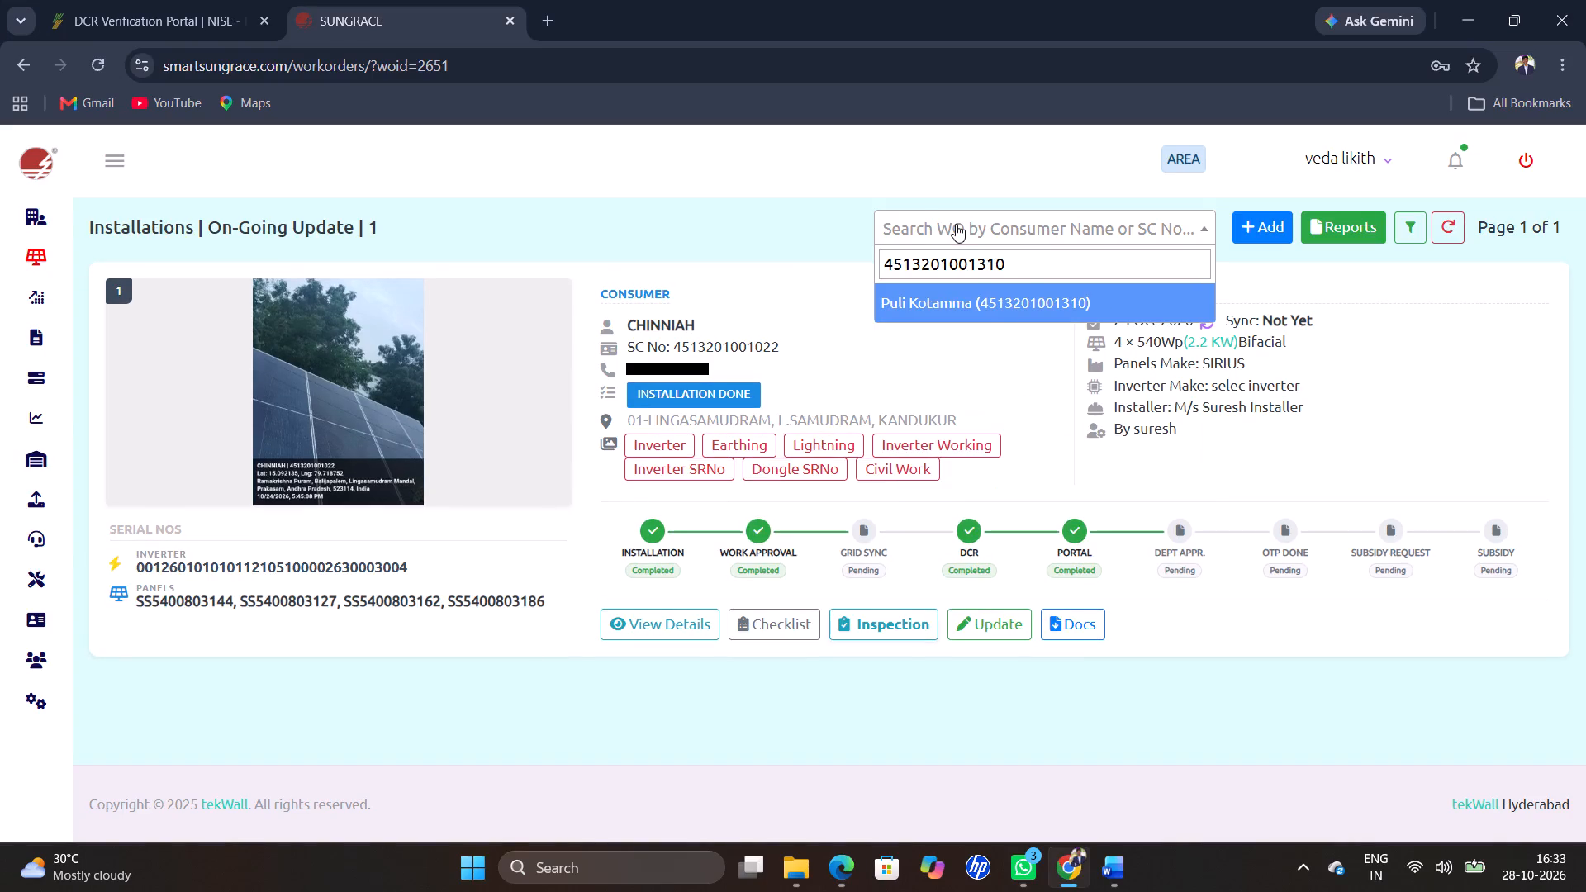
# Open the work order matching the searched SC number and submit its project stage form with the PMSG upload marked as done.
pyautogui.press('Return')
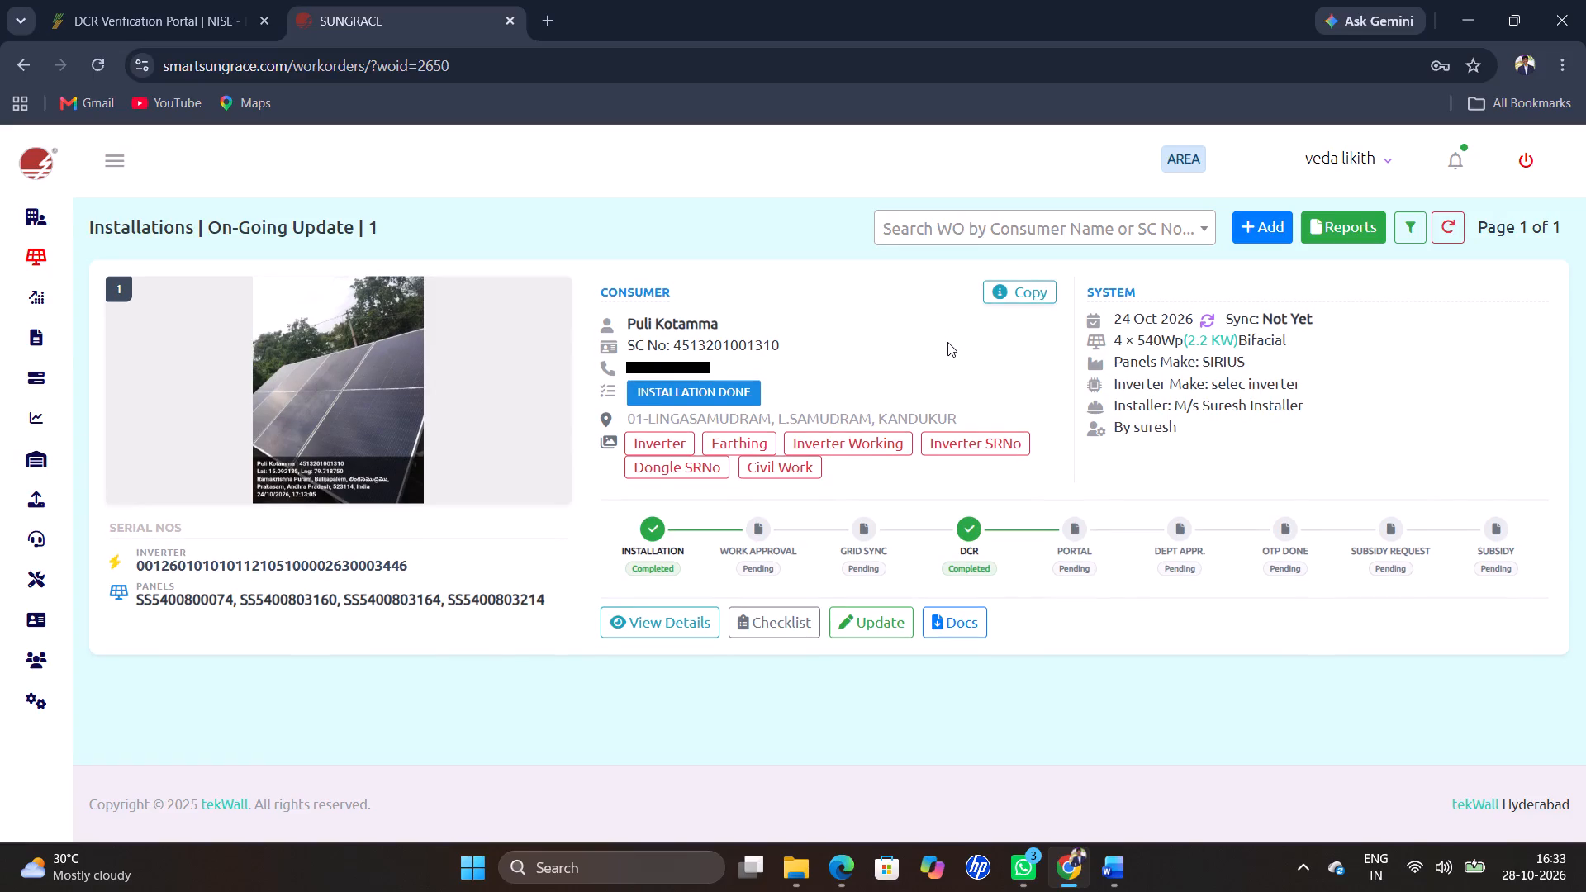
pyautogui.click(839, 630)
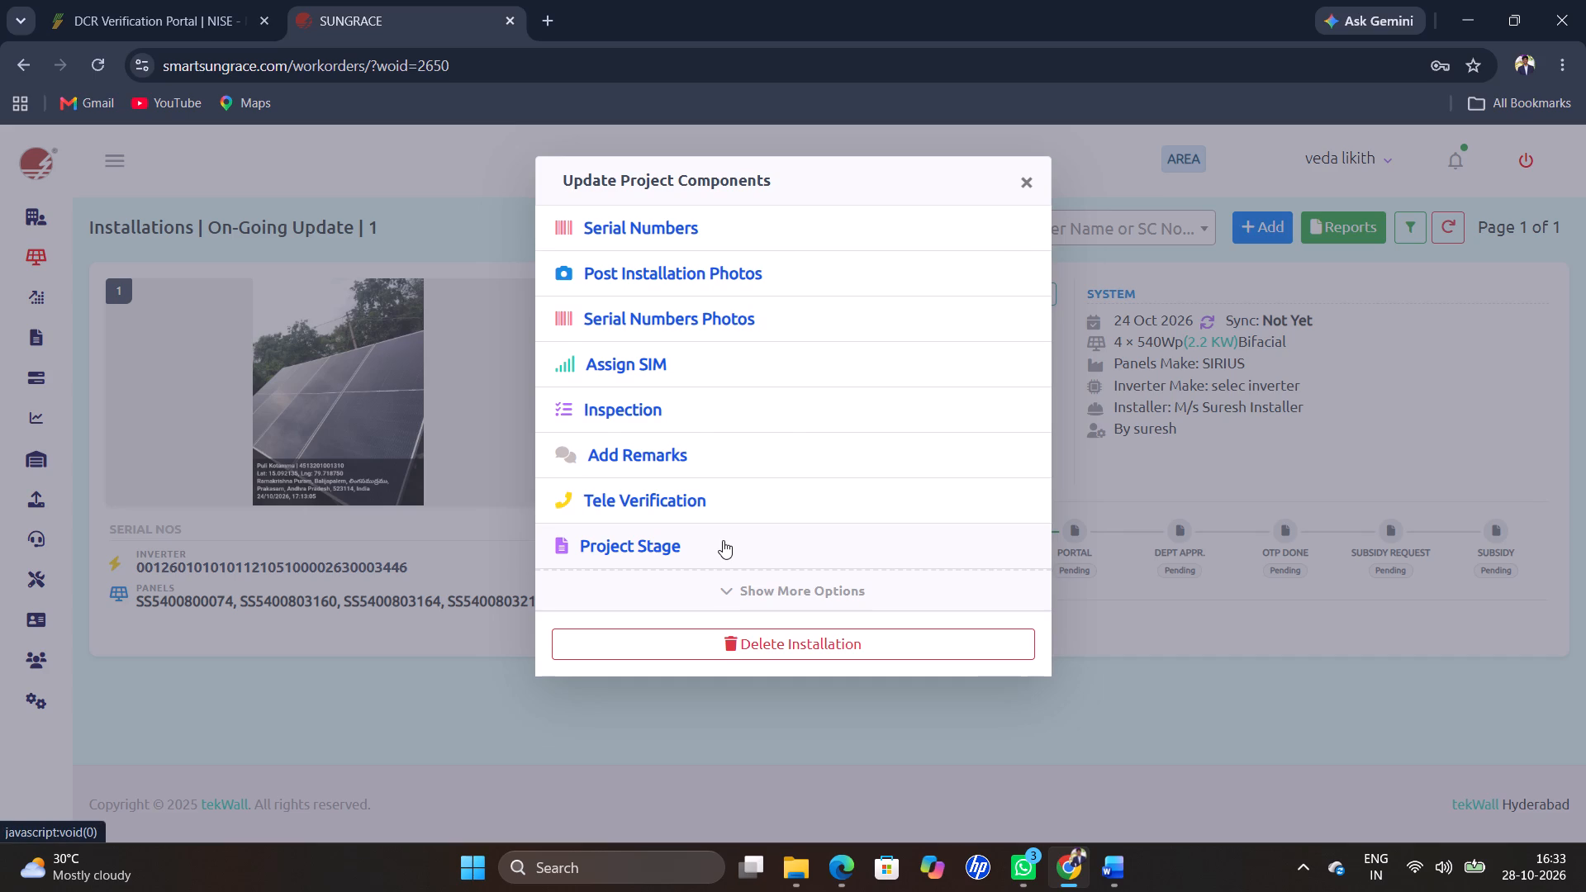
pyautogui.click(723, 541)
pyautogui.scroll(-4, 772, 503)
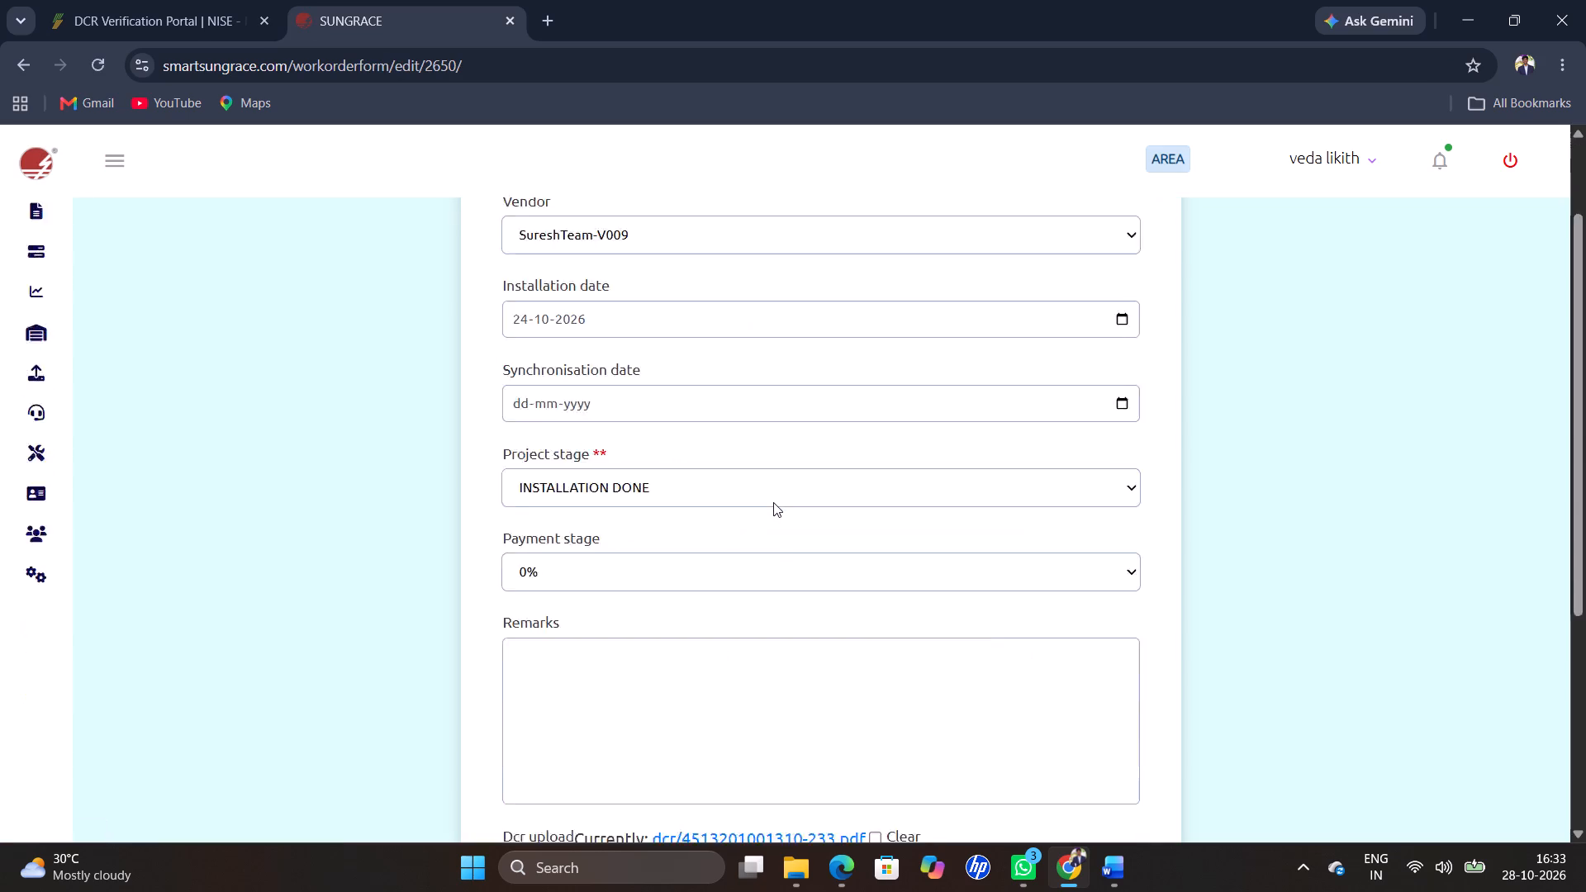
pyautogui.scroll(-4, 773, 502)
pyautogui.click(511, 572)
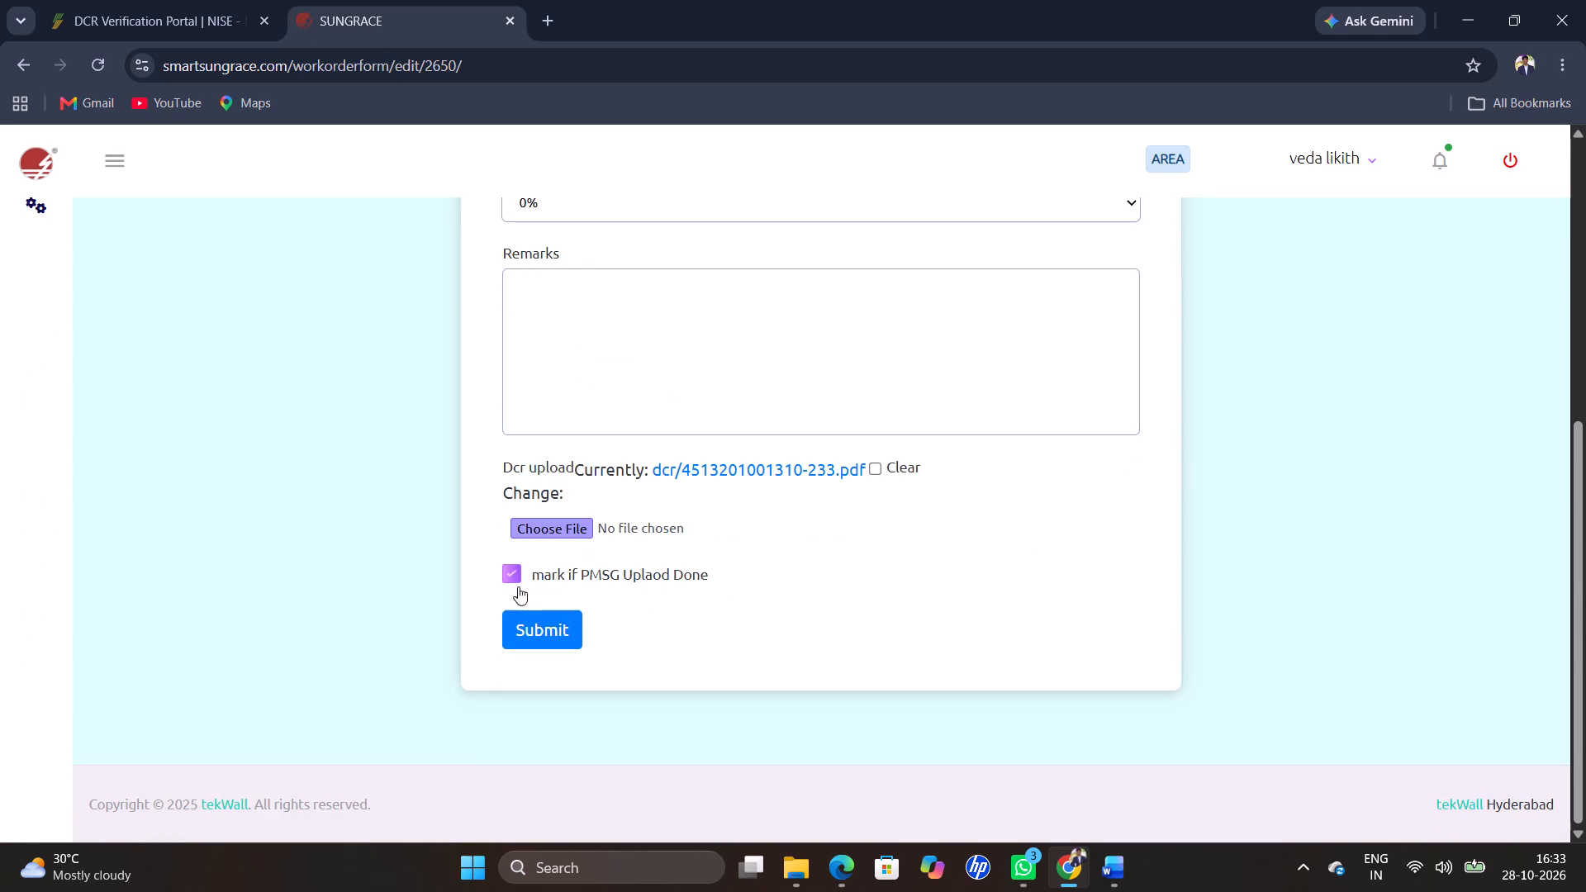
pyautogui.doubleClick(562, 634)
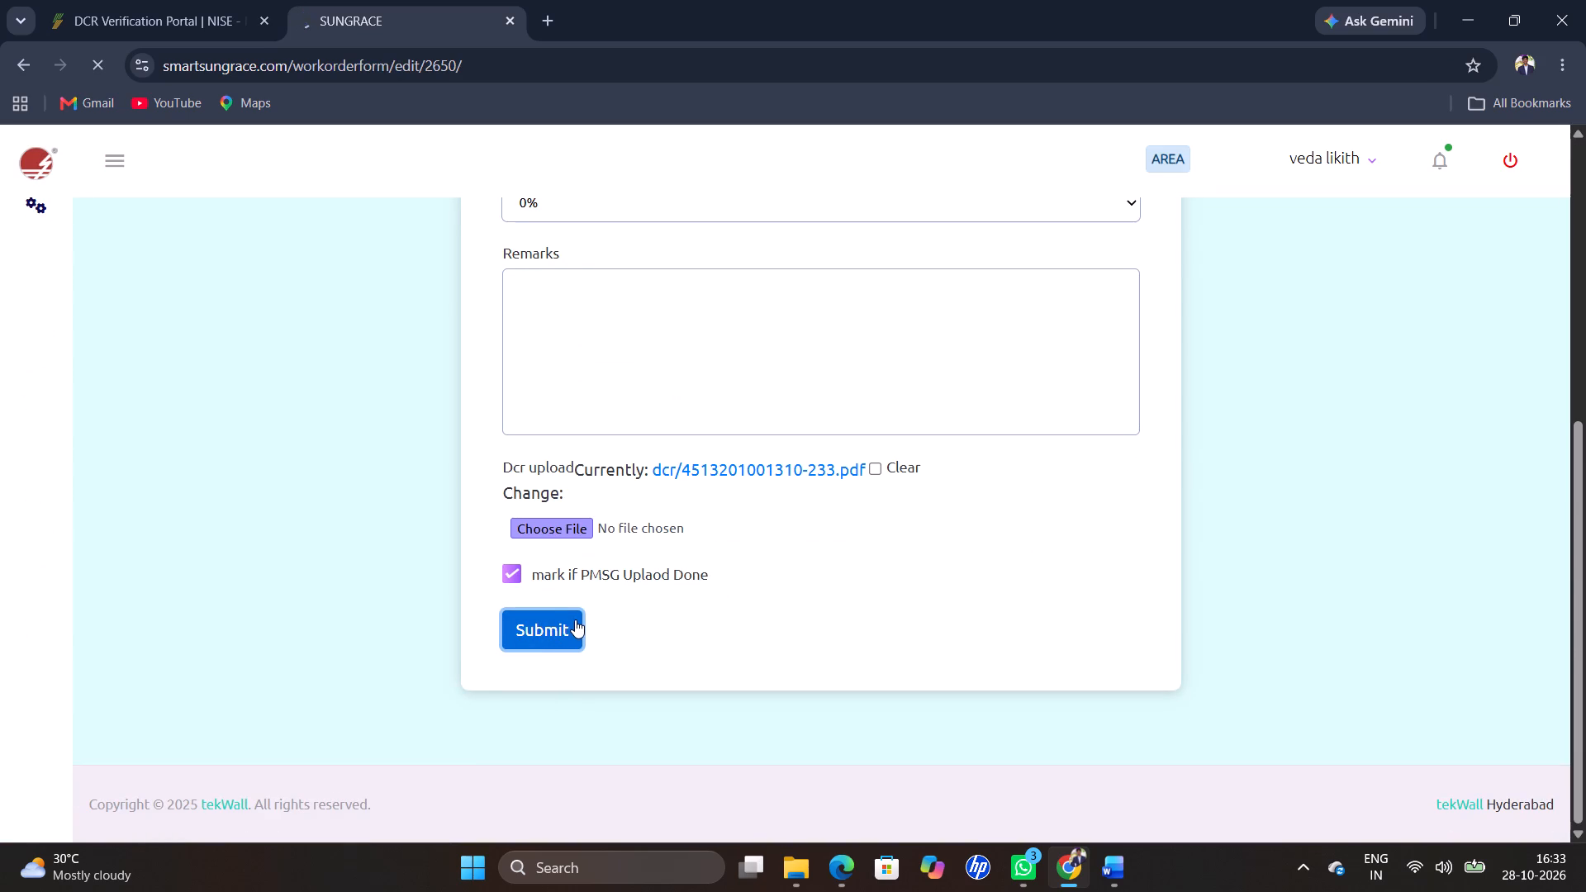
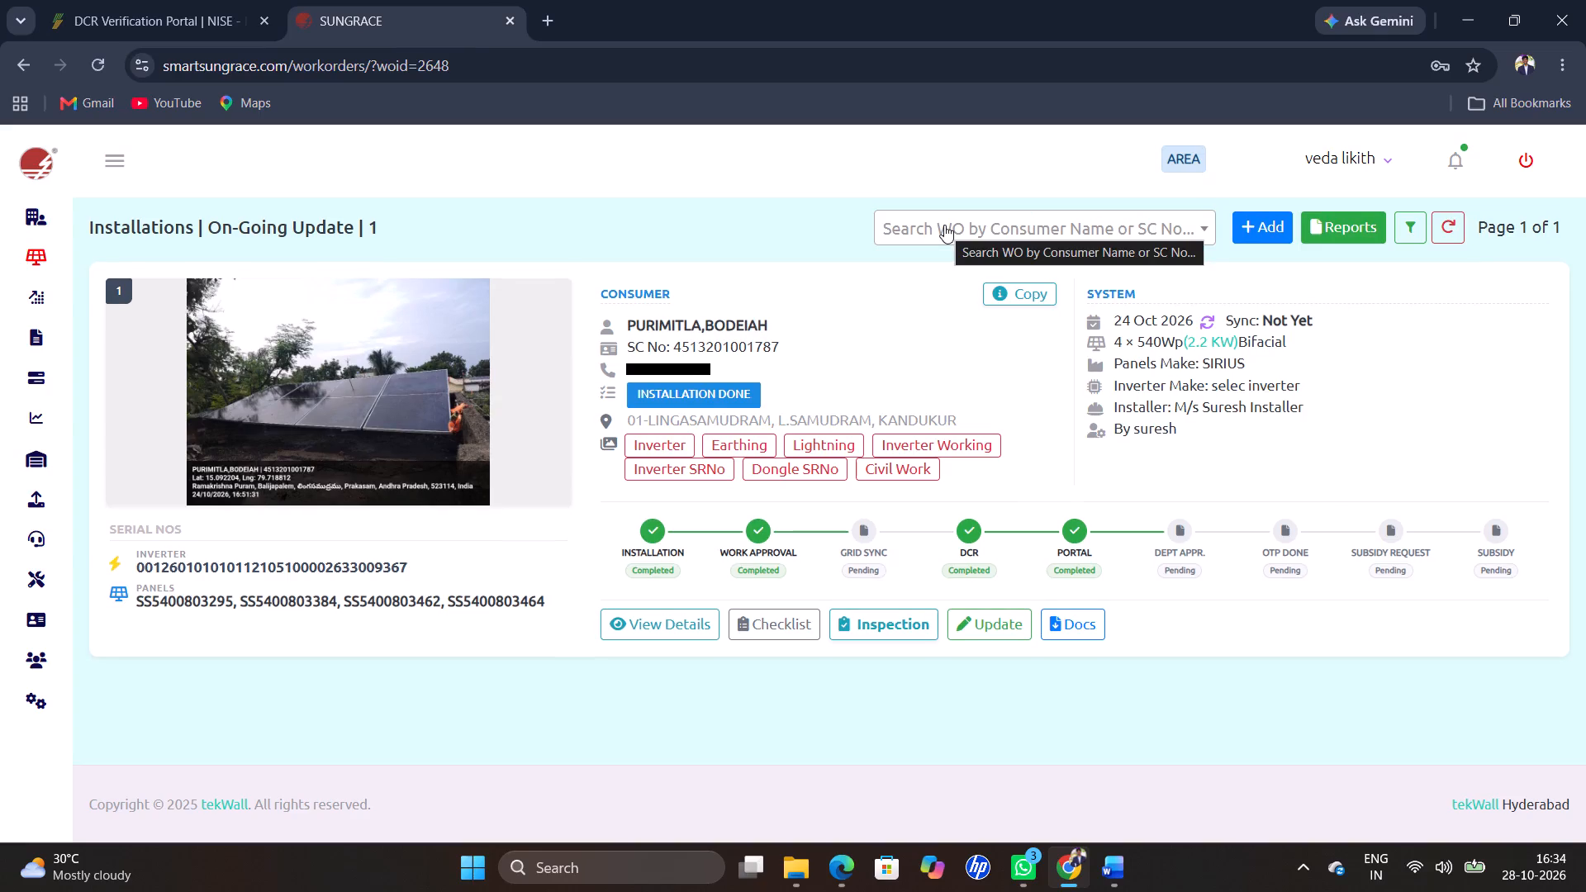
# Start a new work order search by consumer name or SC number.
pyautogui.click(985, 220)
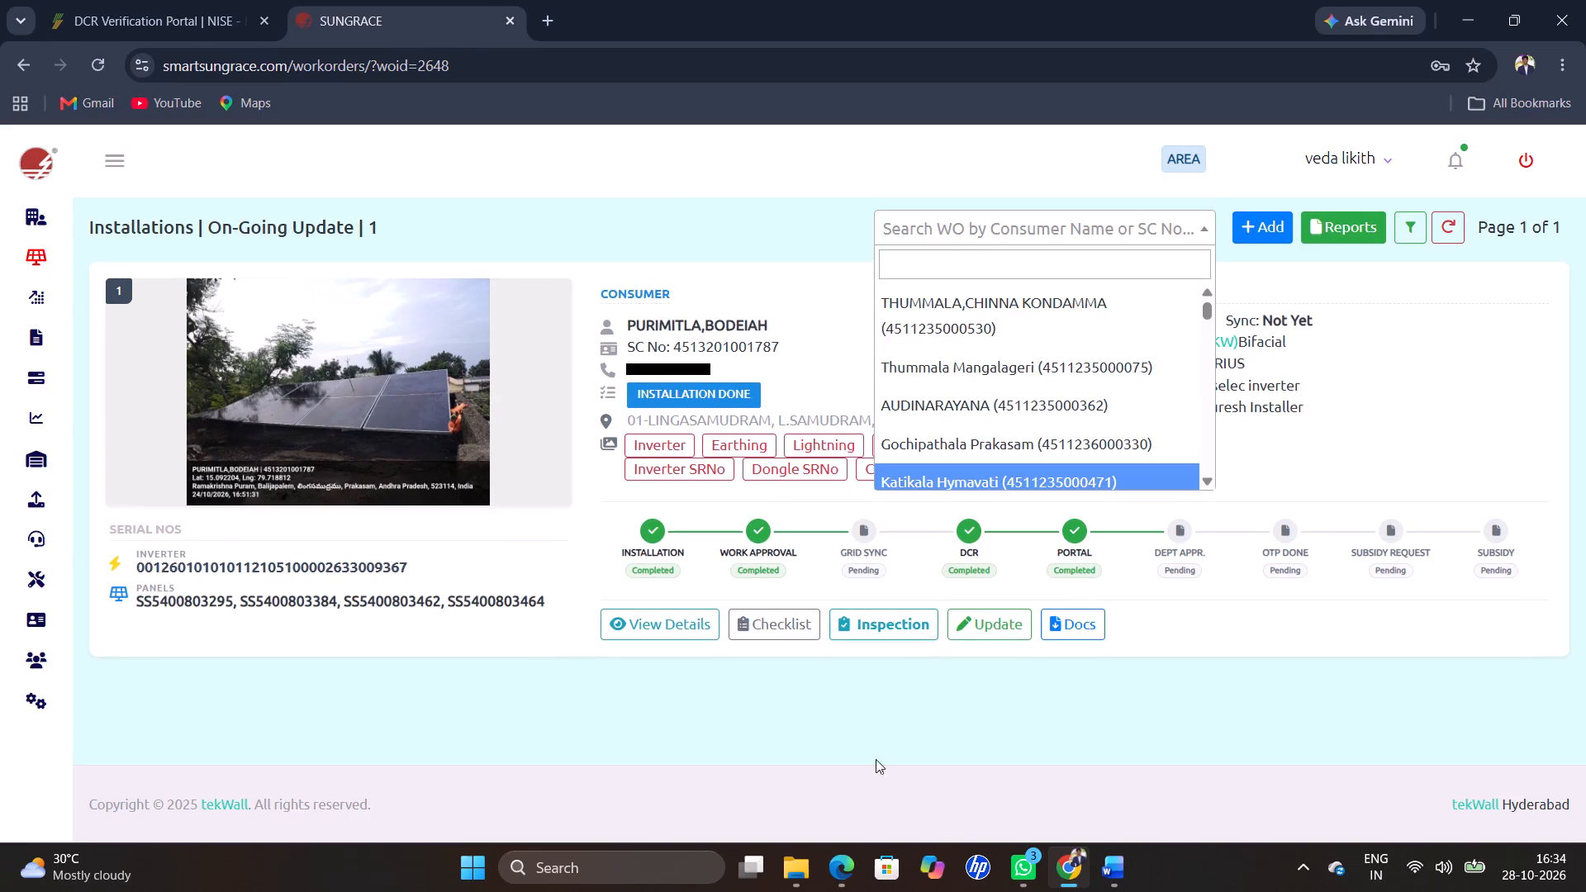
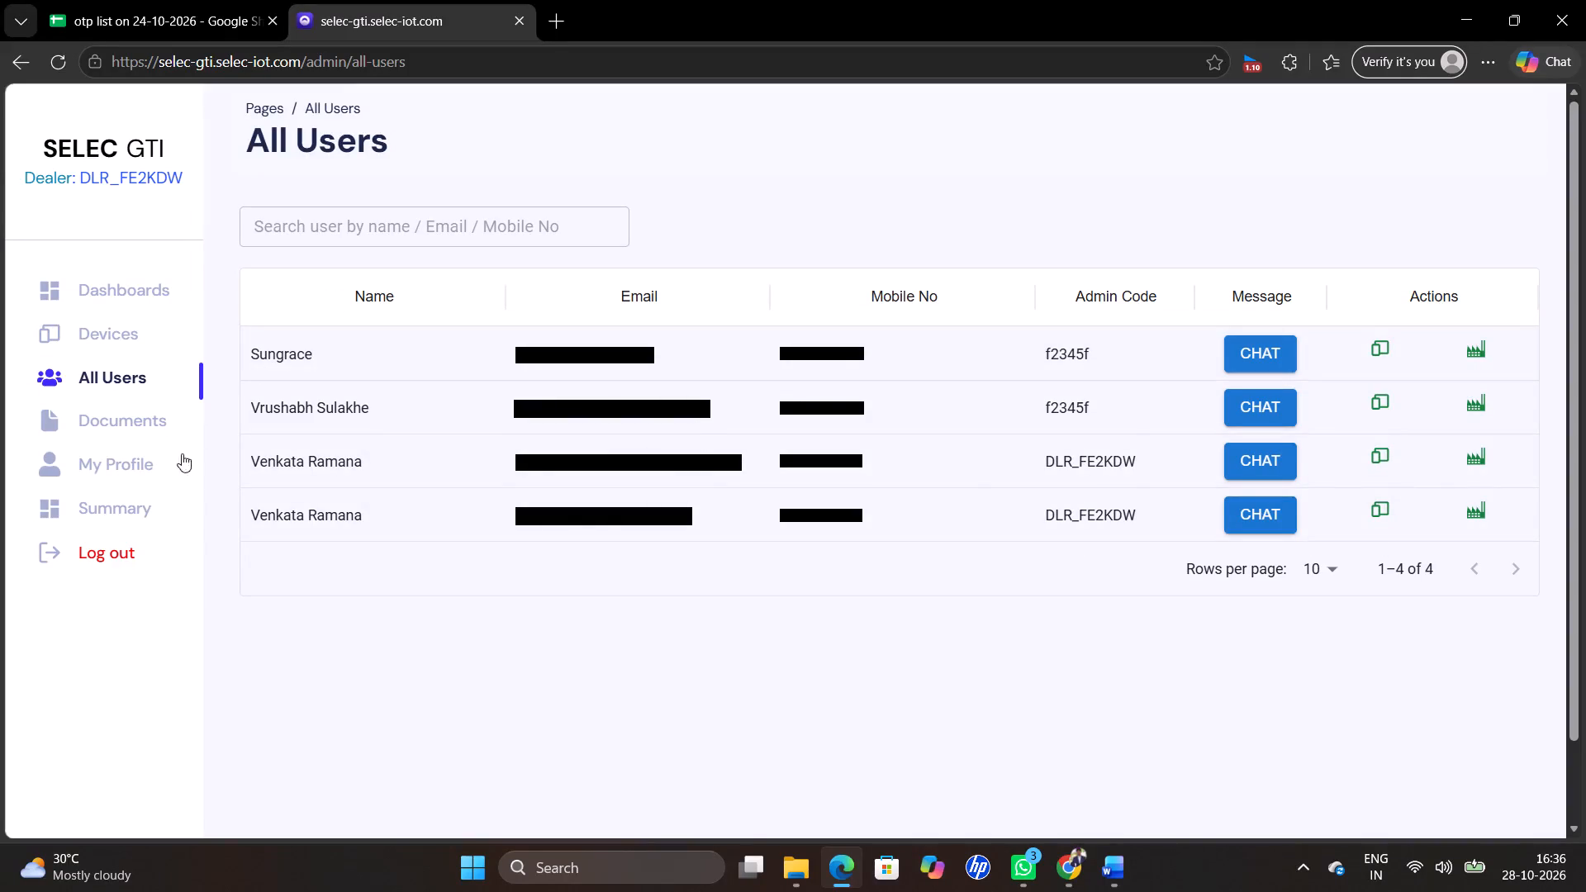
# Open the Devices list and set its search criterion to Mac Id.
pyautogui.click(126, 331)
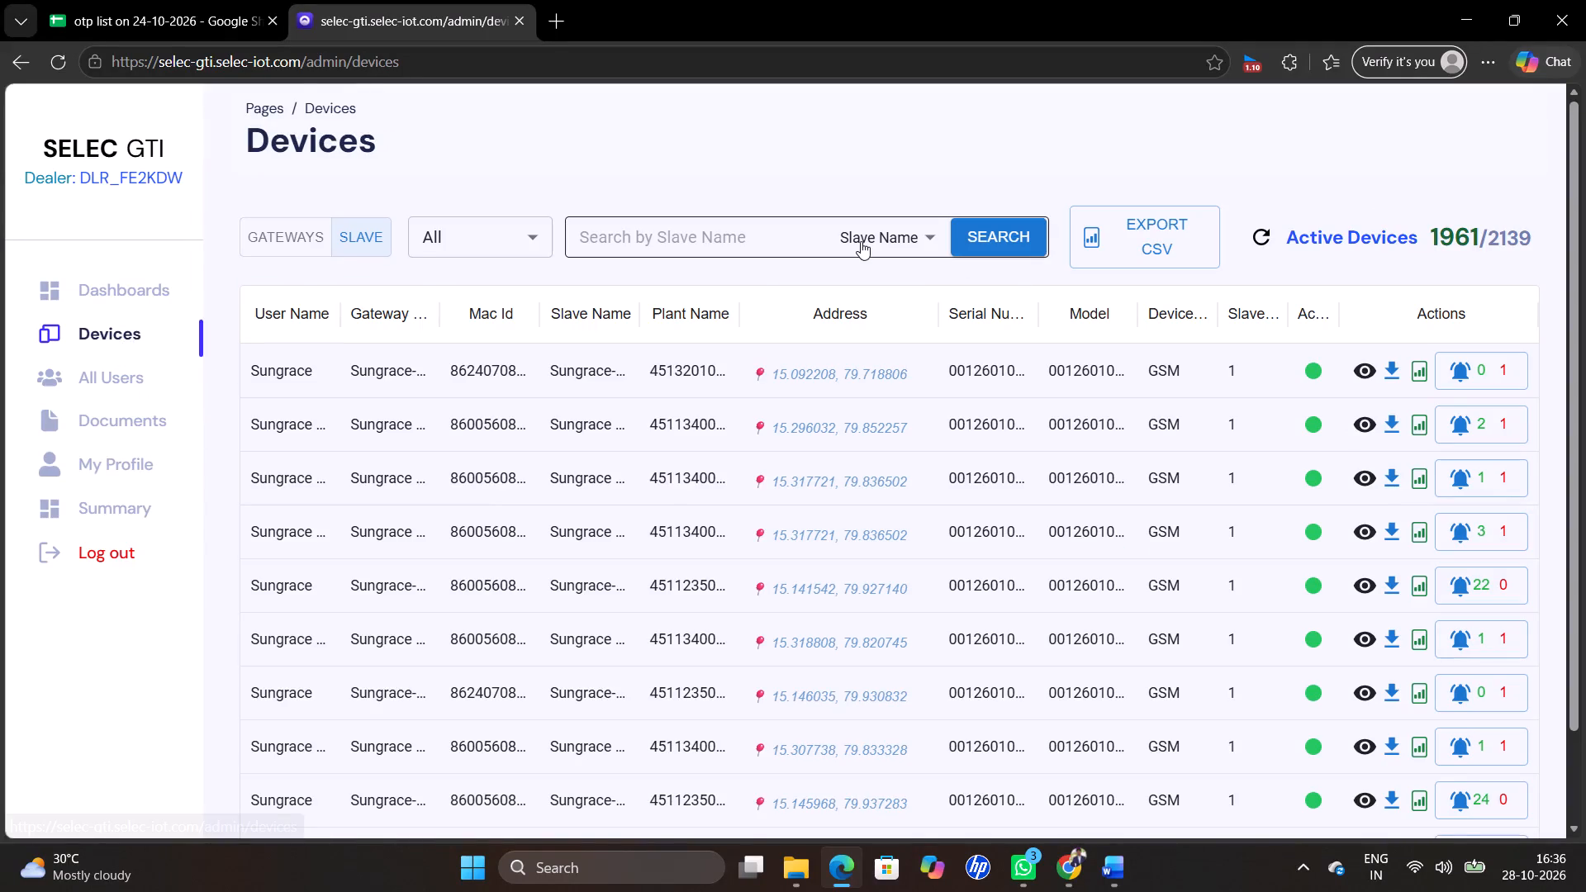
pyautogui.click(865, 239)
pyautogui.click(876, 391)
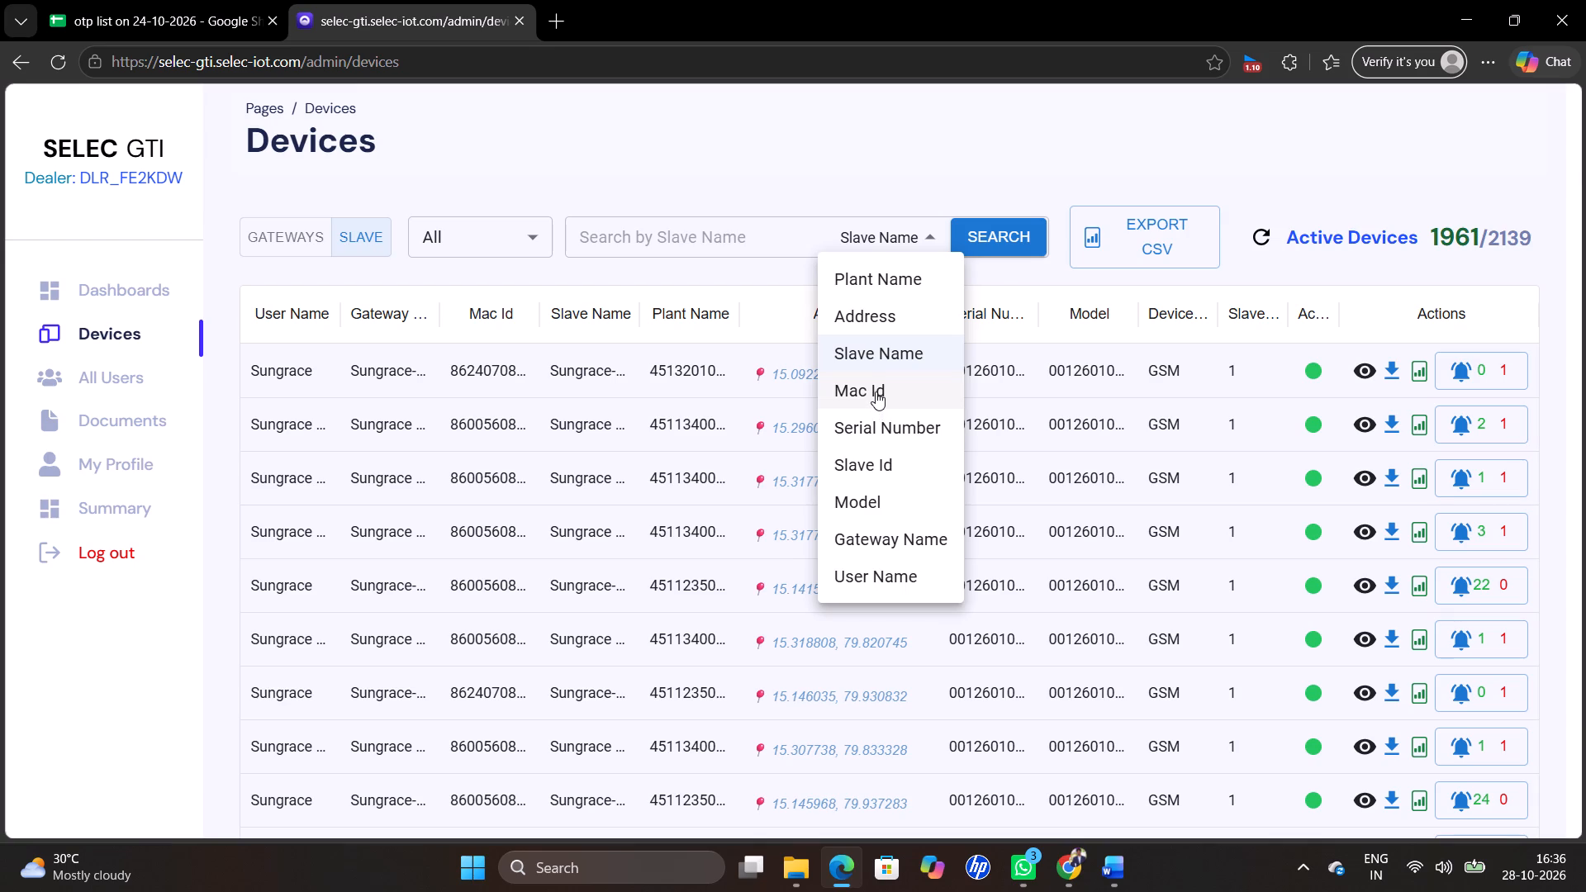
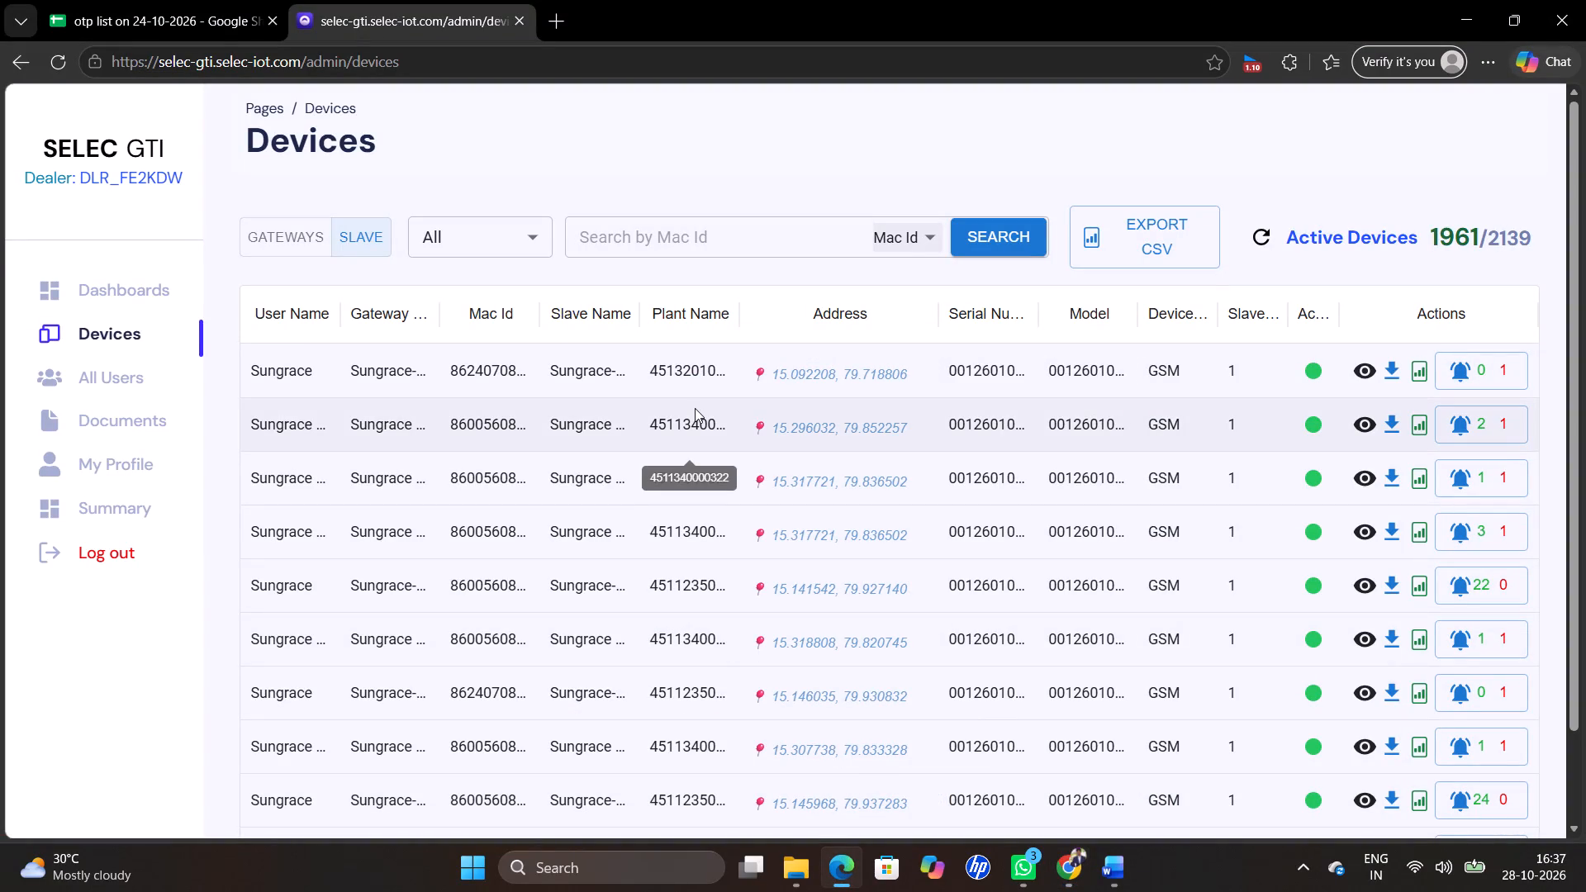
pyautogui.click(690, 229)
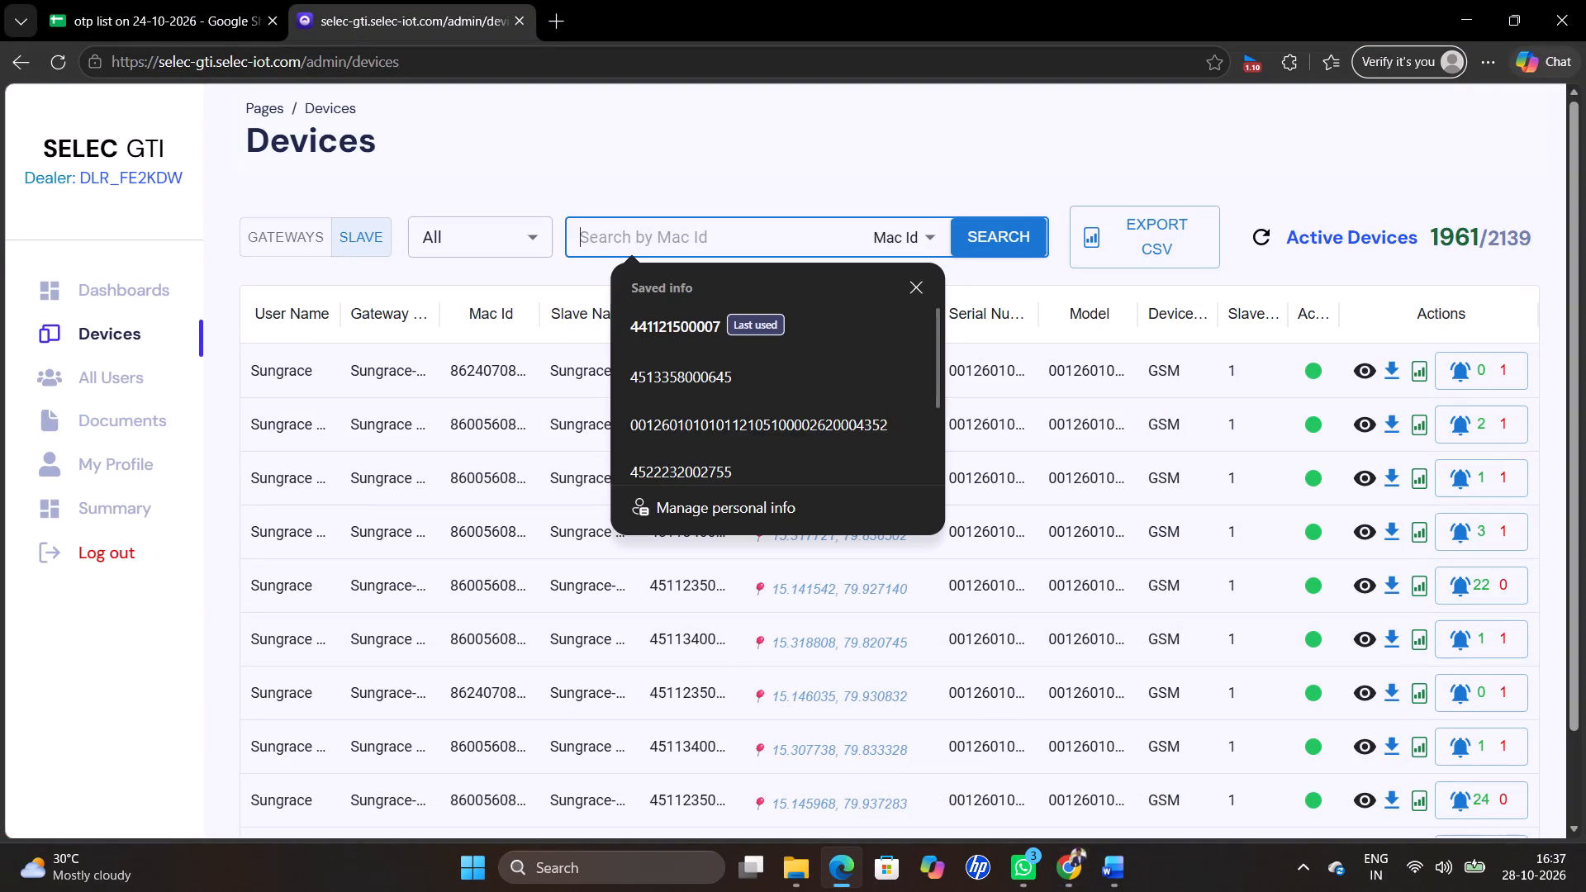
pyautogui.hotkey('ctrl', 'v')
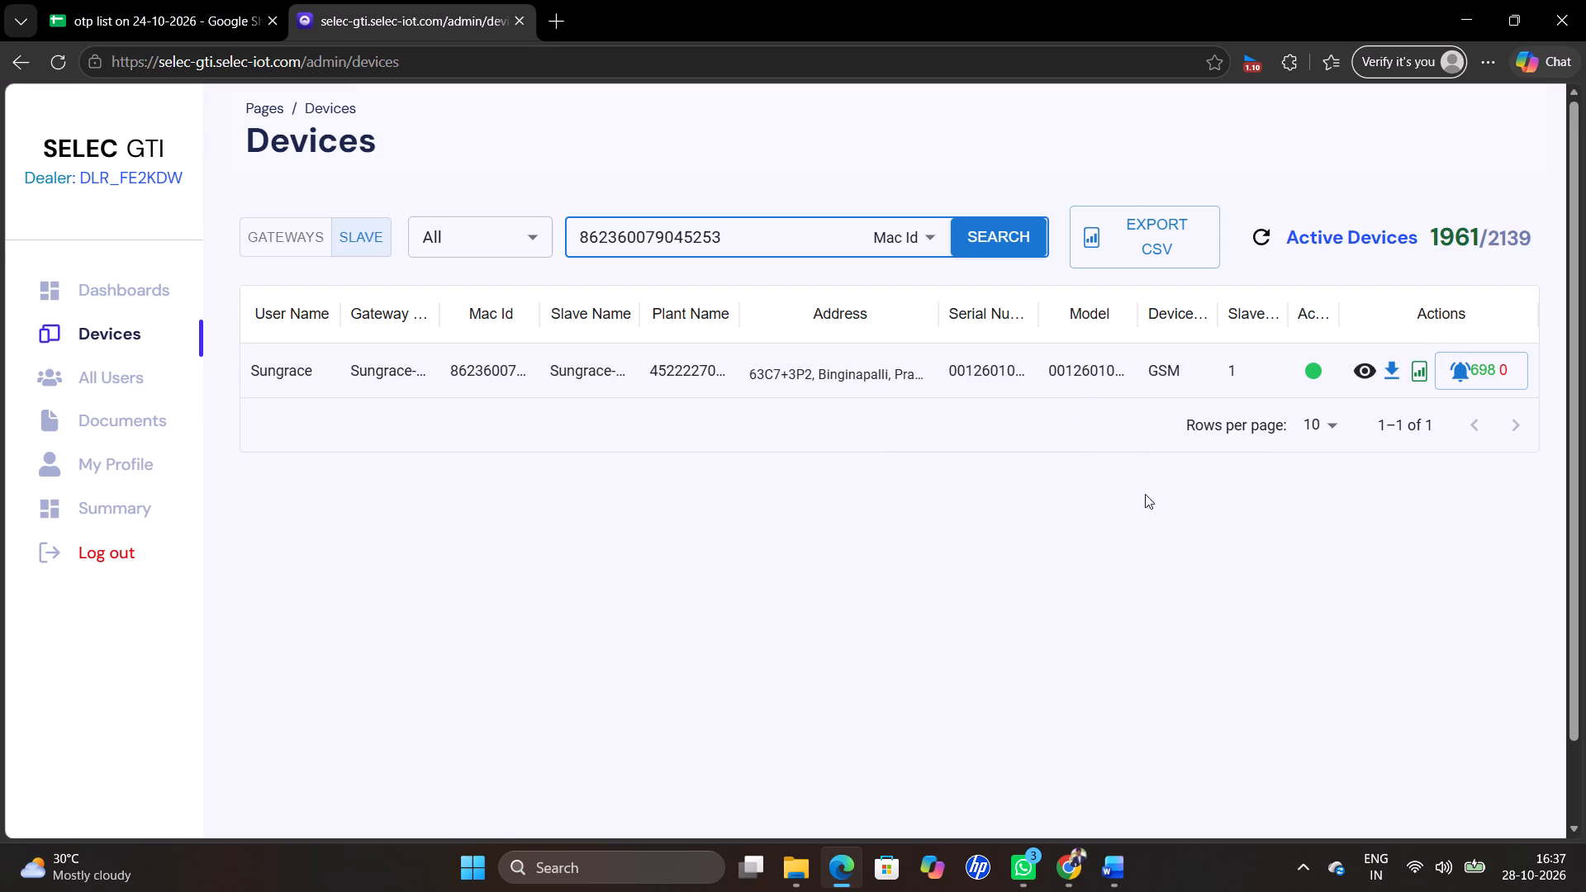
pyautogui.click(1087, 656)
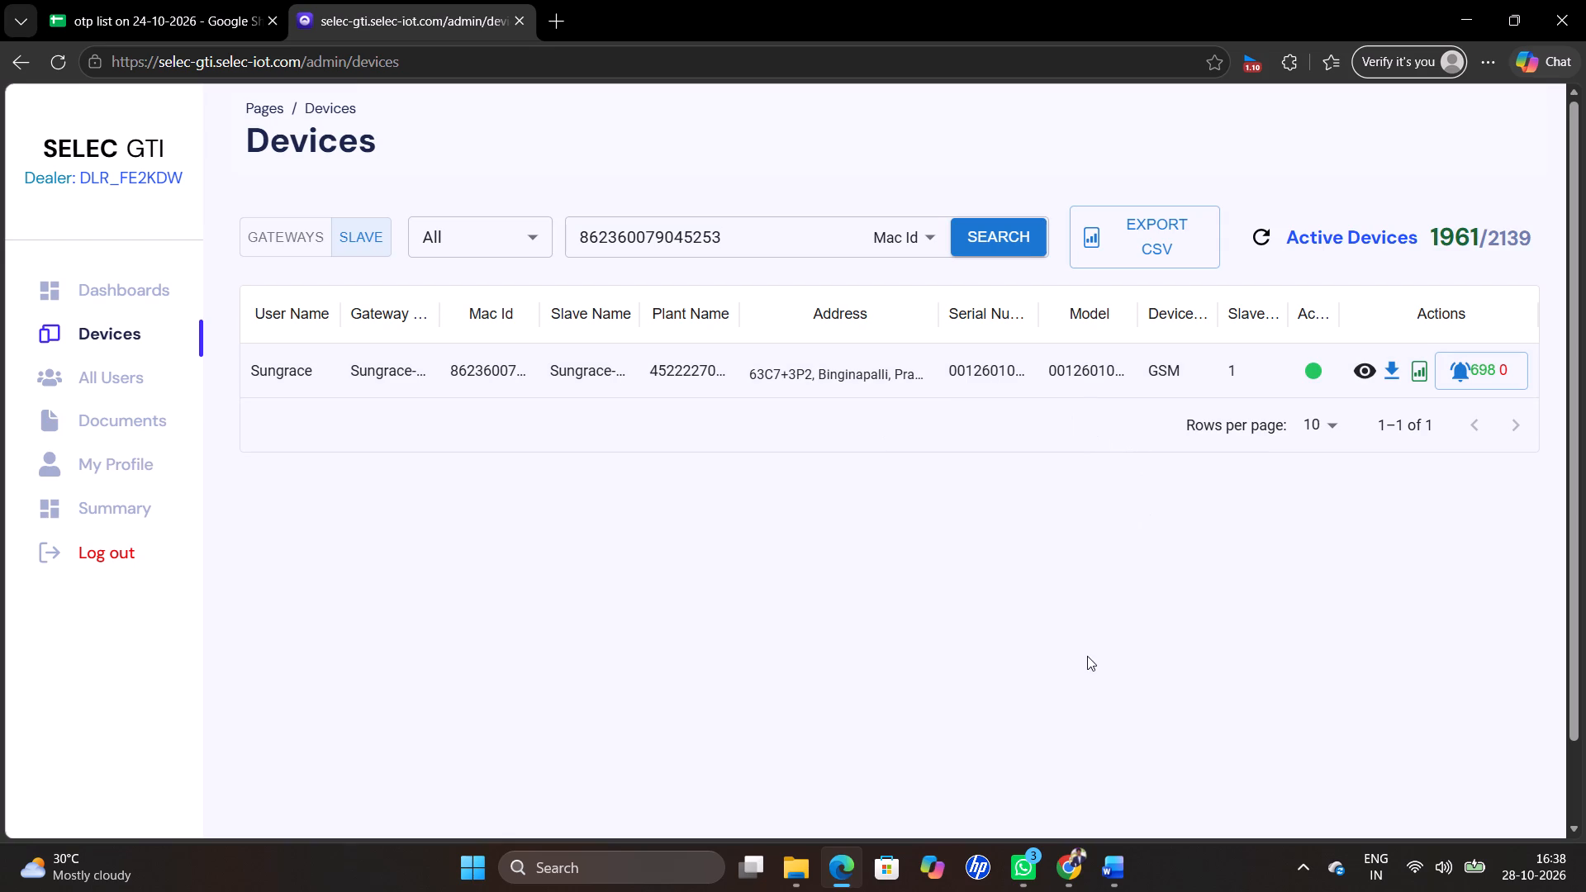
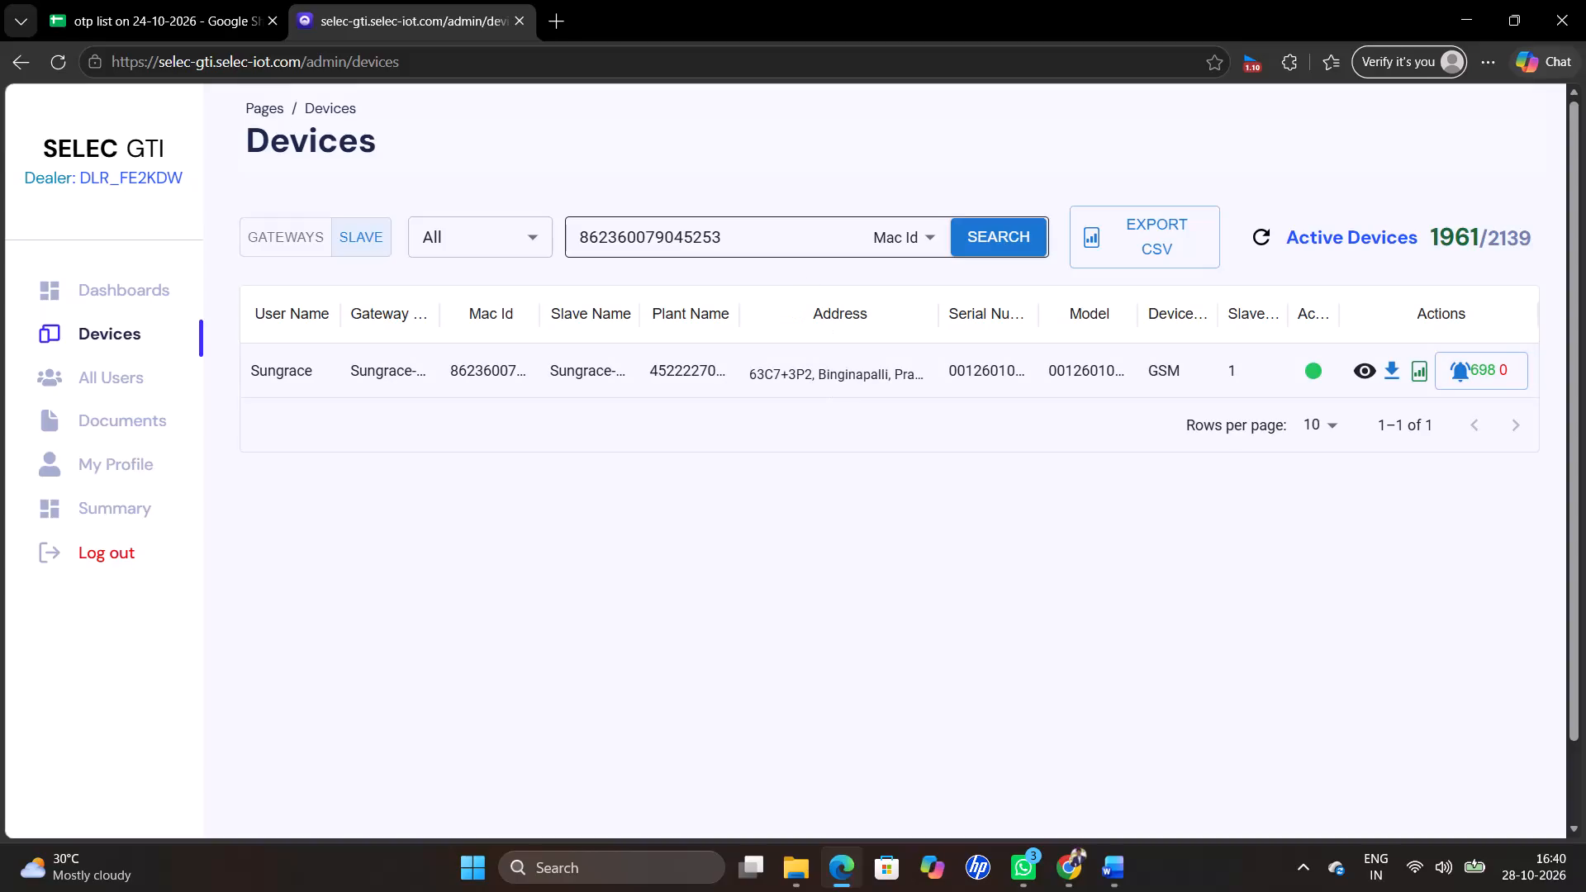
pyautogui.click(791, 240)
pyautogui.press('BackSpace')
pyautogui.press('BackSpace')
pyautogui.press('BackSpace')
pyautogui.press('BackSpace')
pyautogui.press('BackSpace')
pyautogui.press('BackSpace')
pyautogui.press('BackSpace')
pyautogui.press('BackSpace')
pyautogui.press('BackSpace')
pyautogui.press('BackSpace')
pyautogui.press('BackSpace')
pyautogui.press('BackSpace')
pyautogui.press('BackSpace')
pyautogui.press('BackSpace')
pyautogui.press('BackSpace')
pyautogui.press('BackSpace')
pyautogui.press('BackSpace')
pyautogui.press('BackSpace')
pyautogui.press('BackSpace')
pyautogui.press('BackSpace')
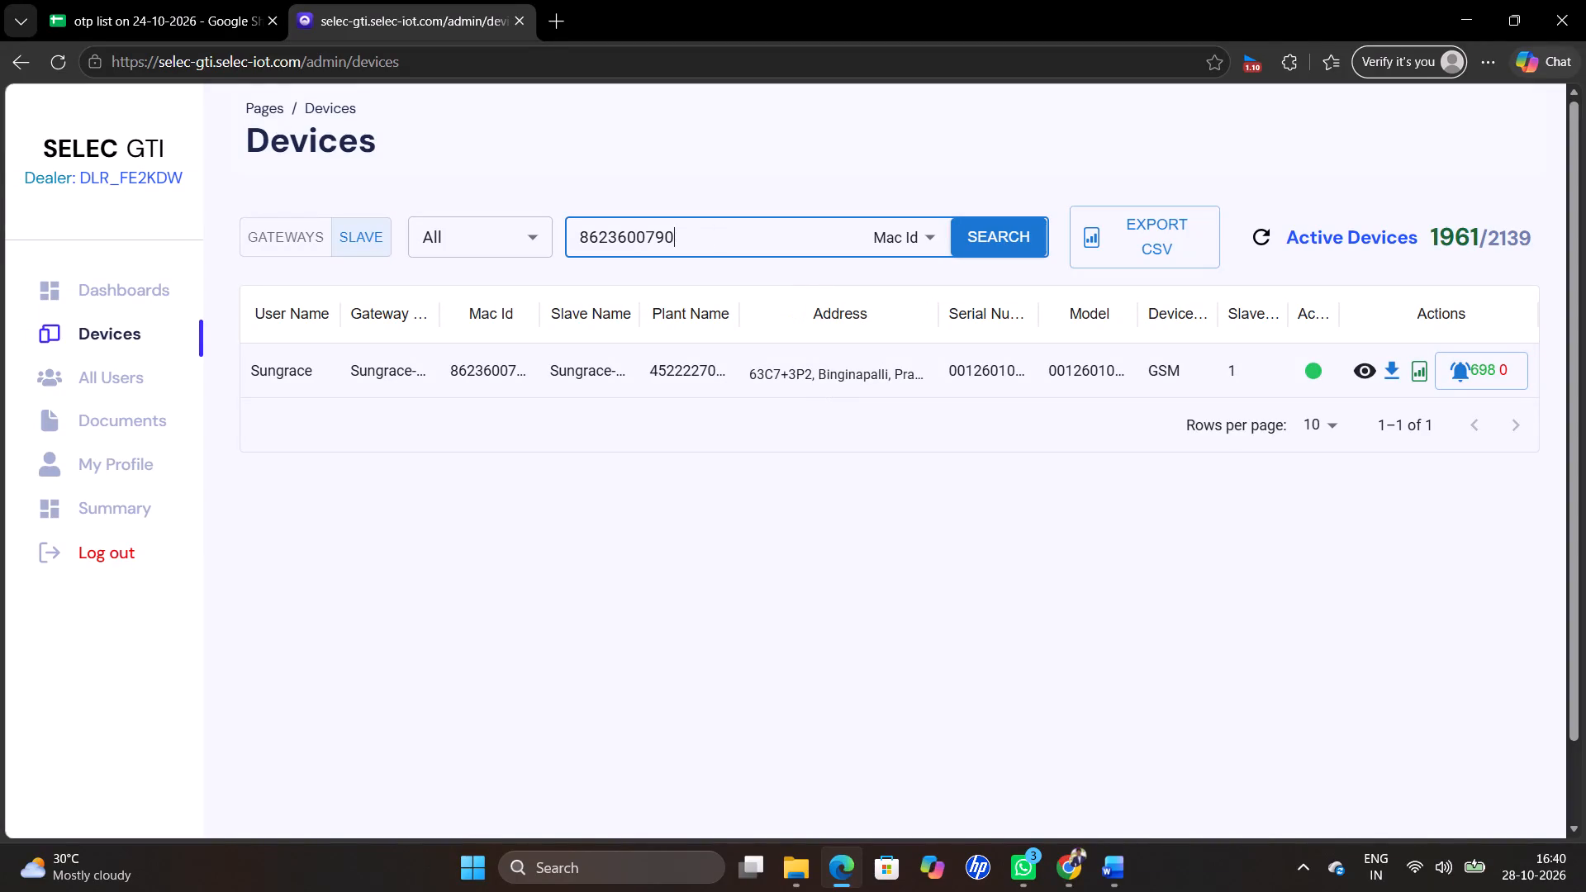
pyautogui.hotkey('ctrl', 'v')
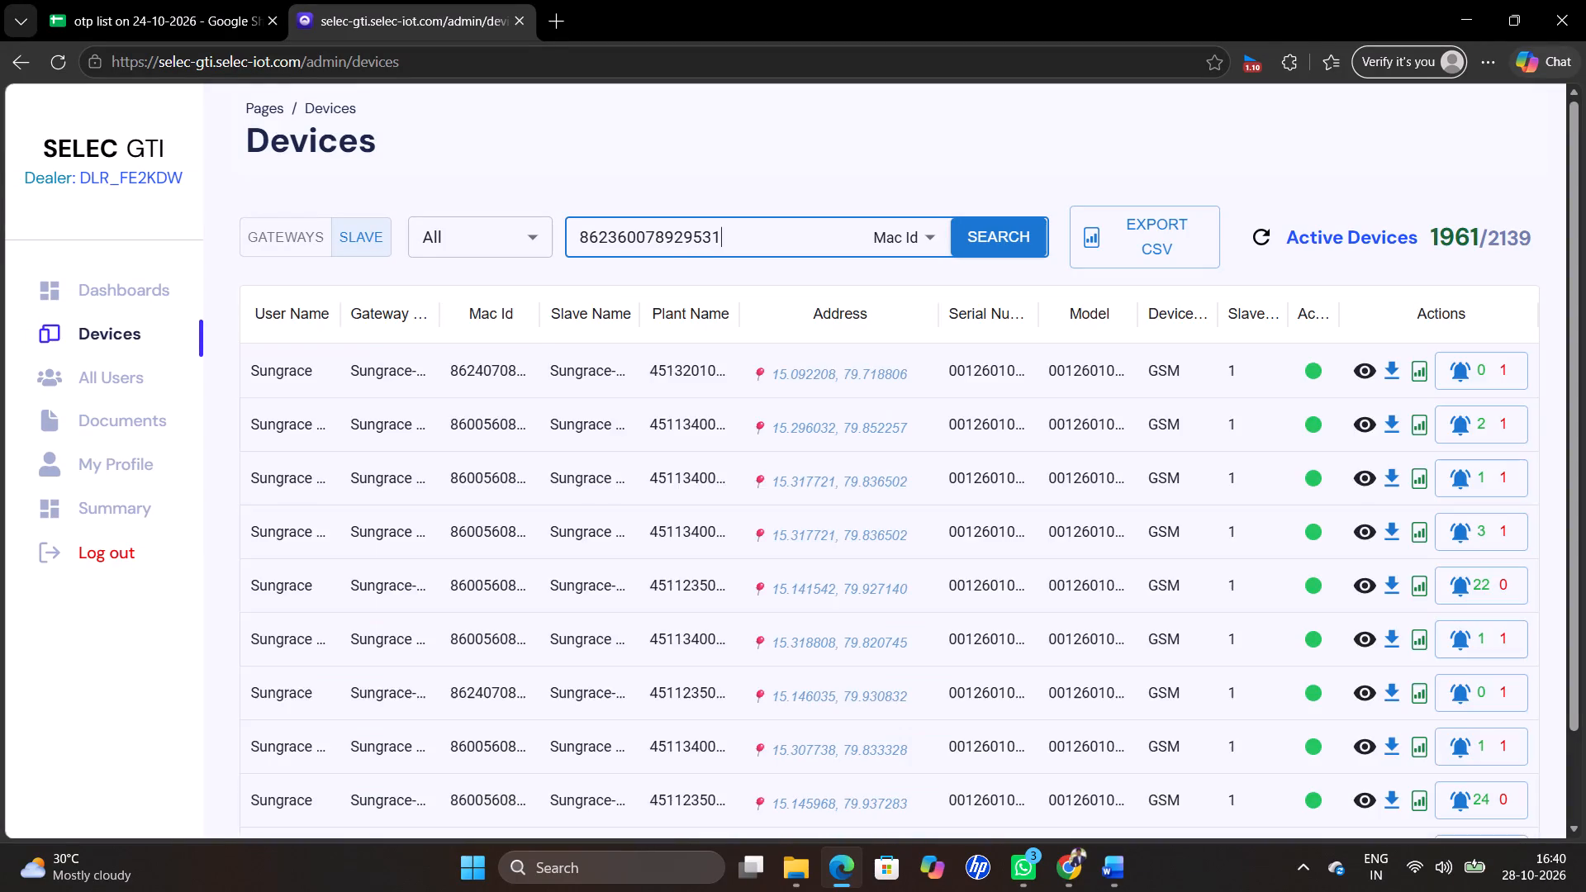
pyautogui.press('Return')
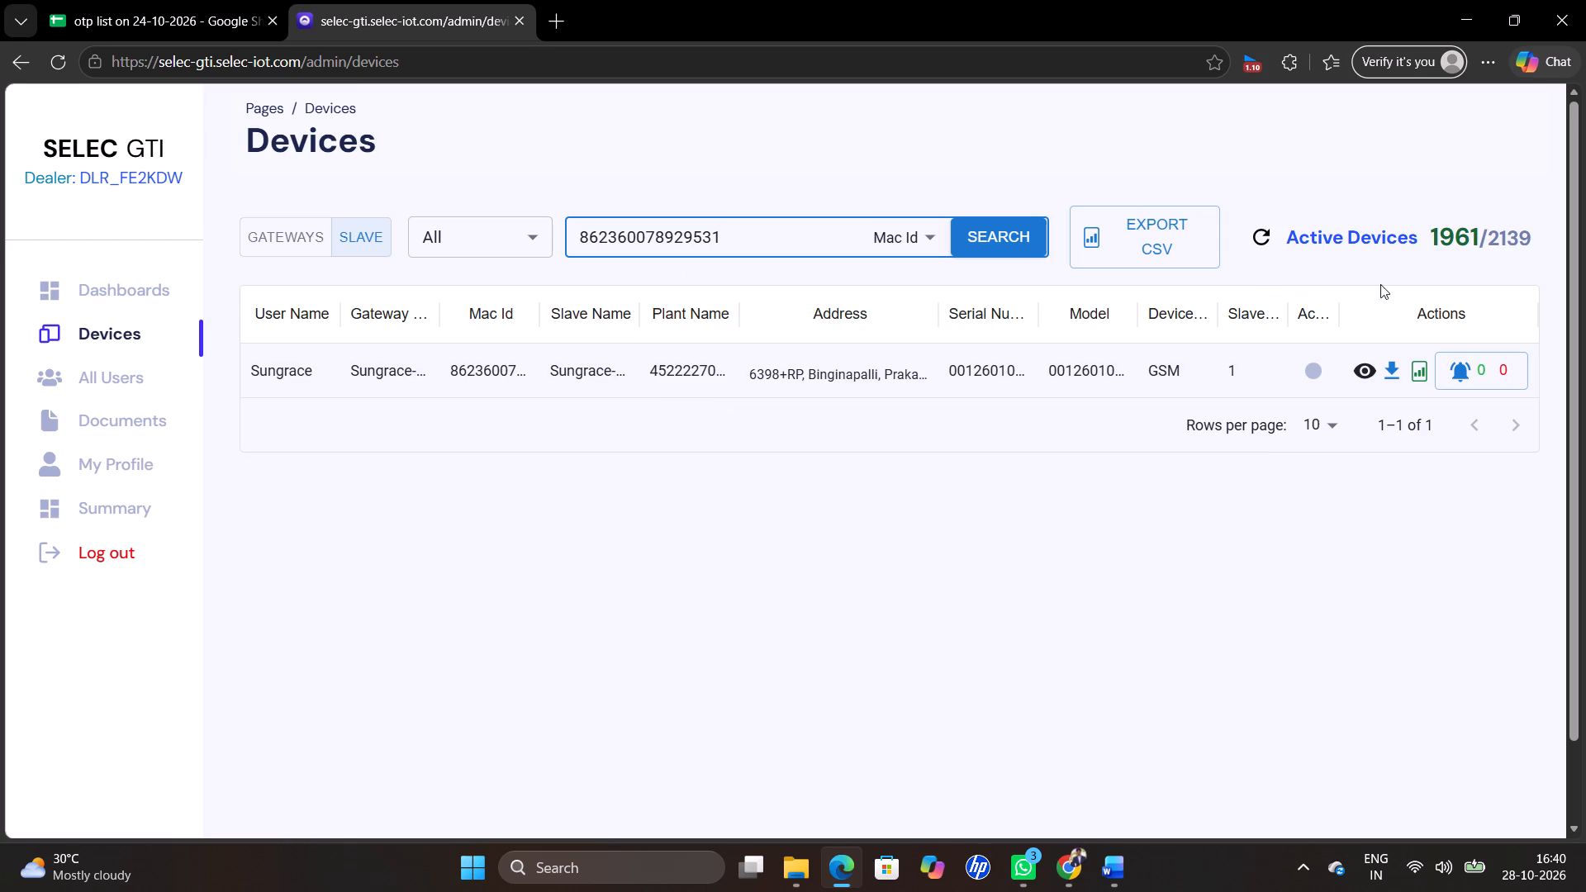
pyautogui.click(1517, 306)
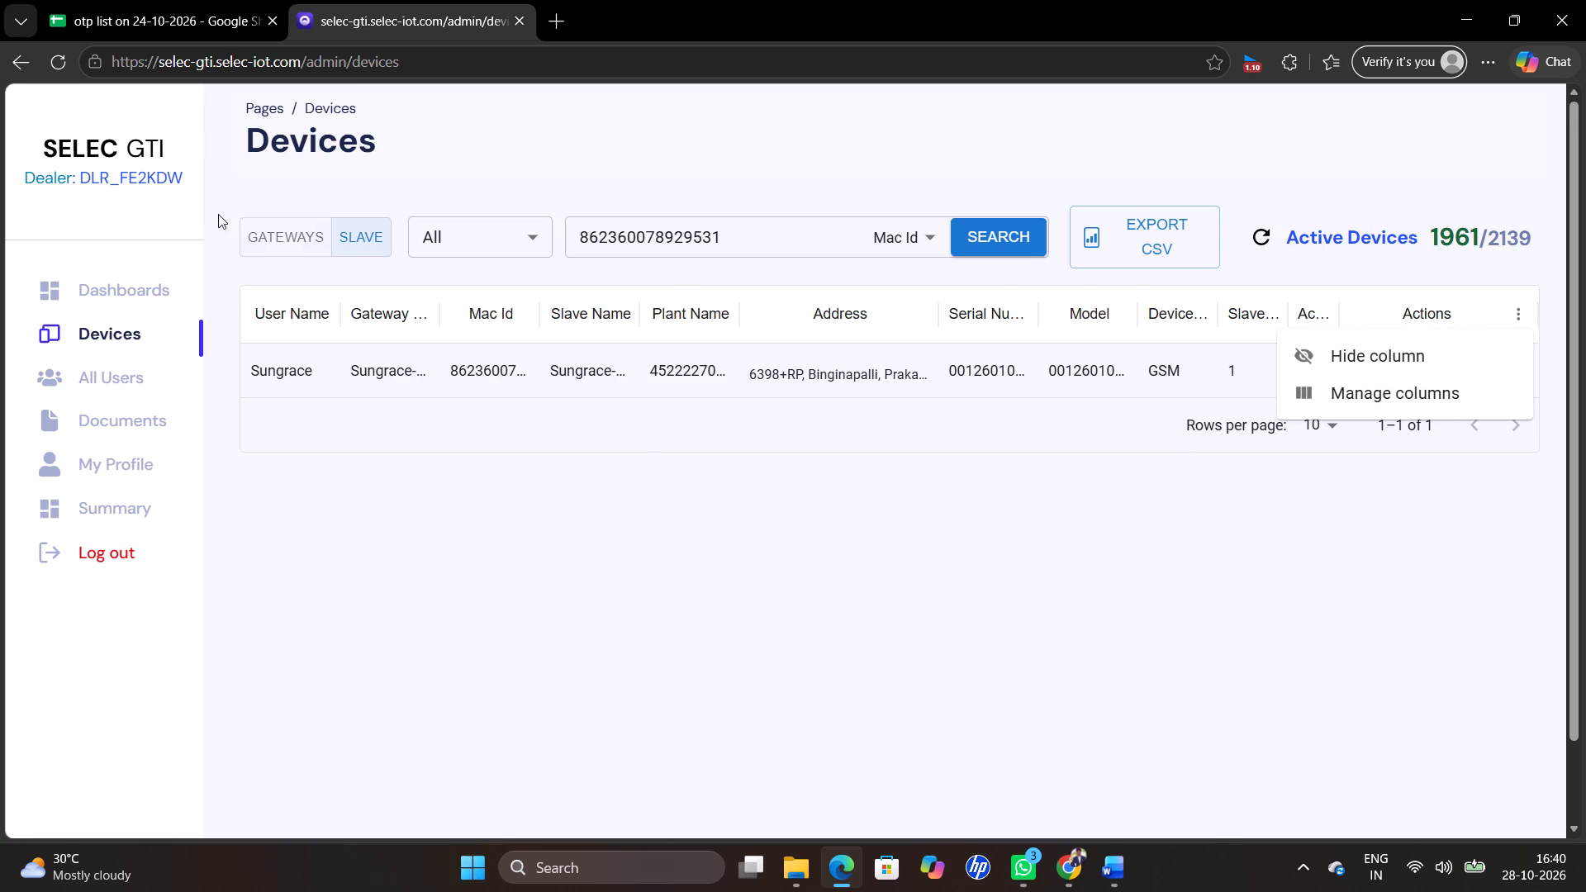
pyautogui.click(276, 233)
pyautogui.click(767, 225)
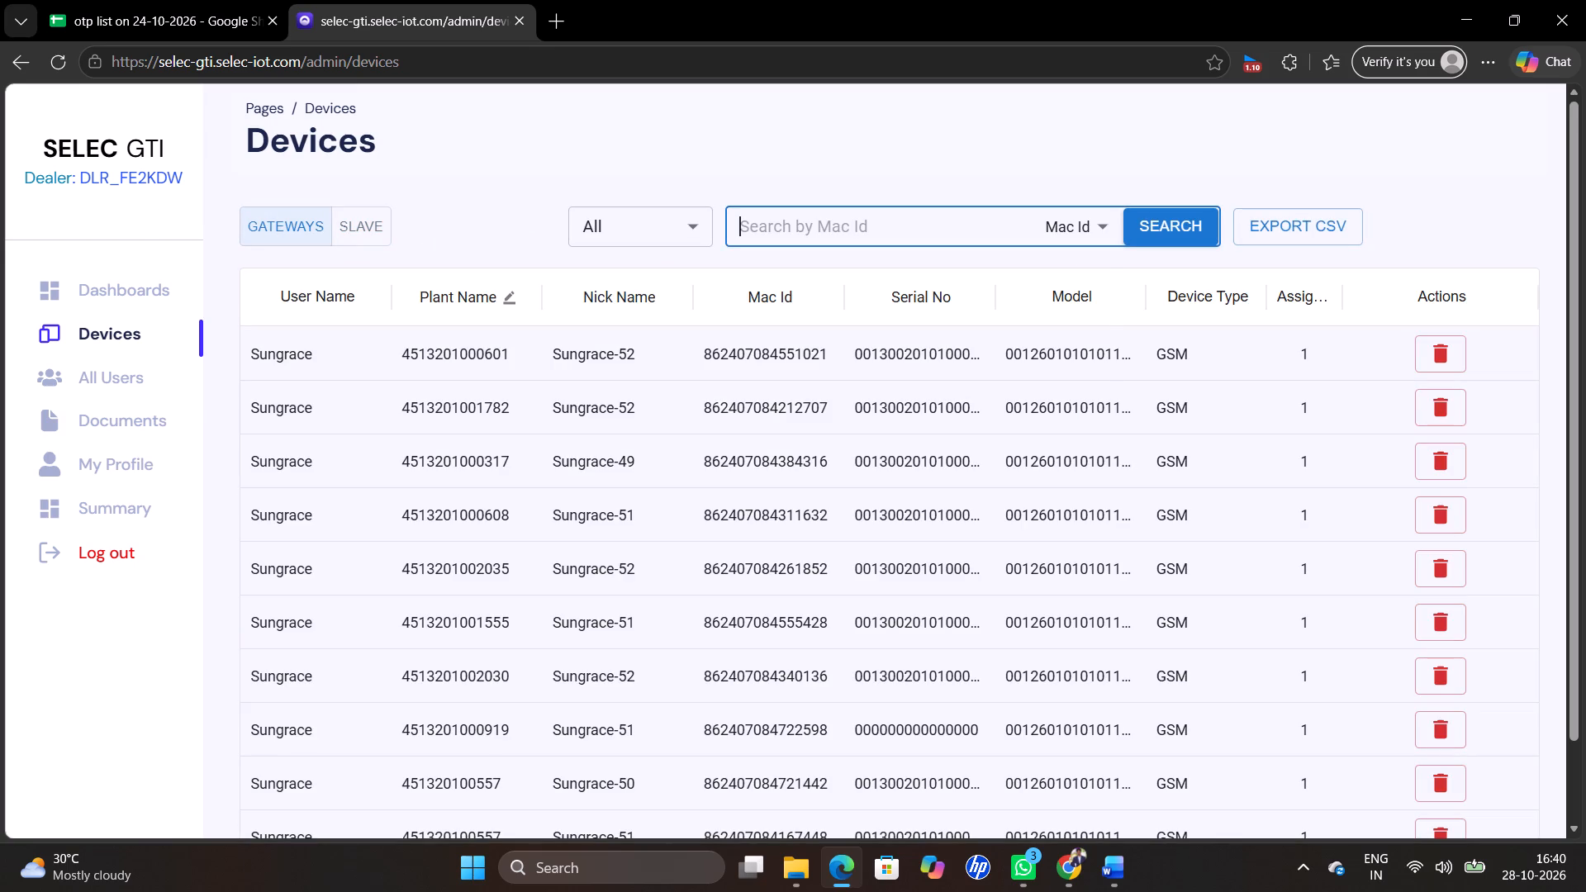
pyautogui.hotkey('ctrl', 'v')
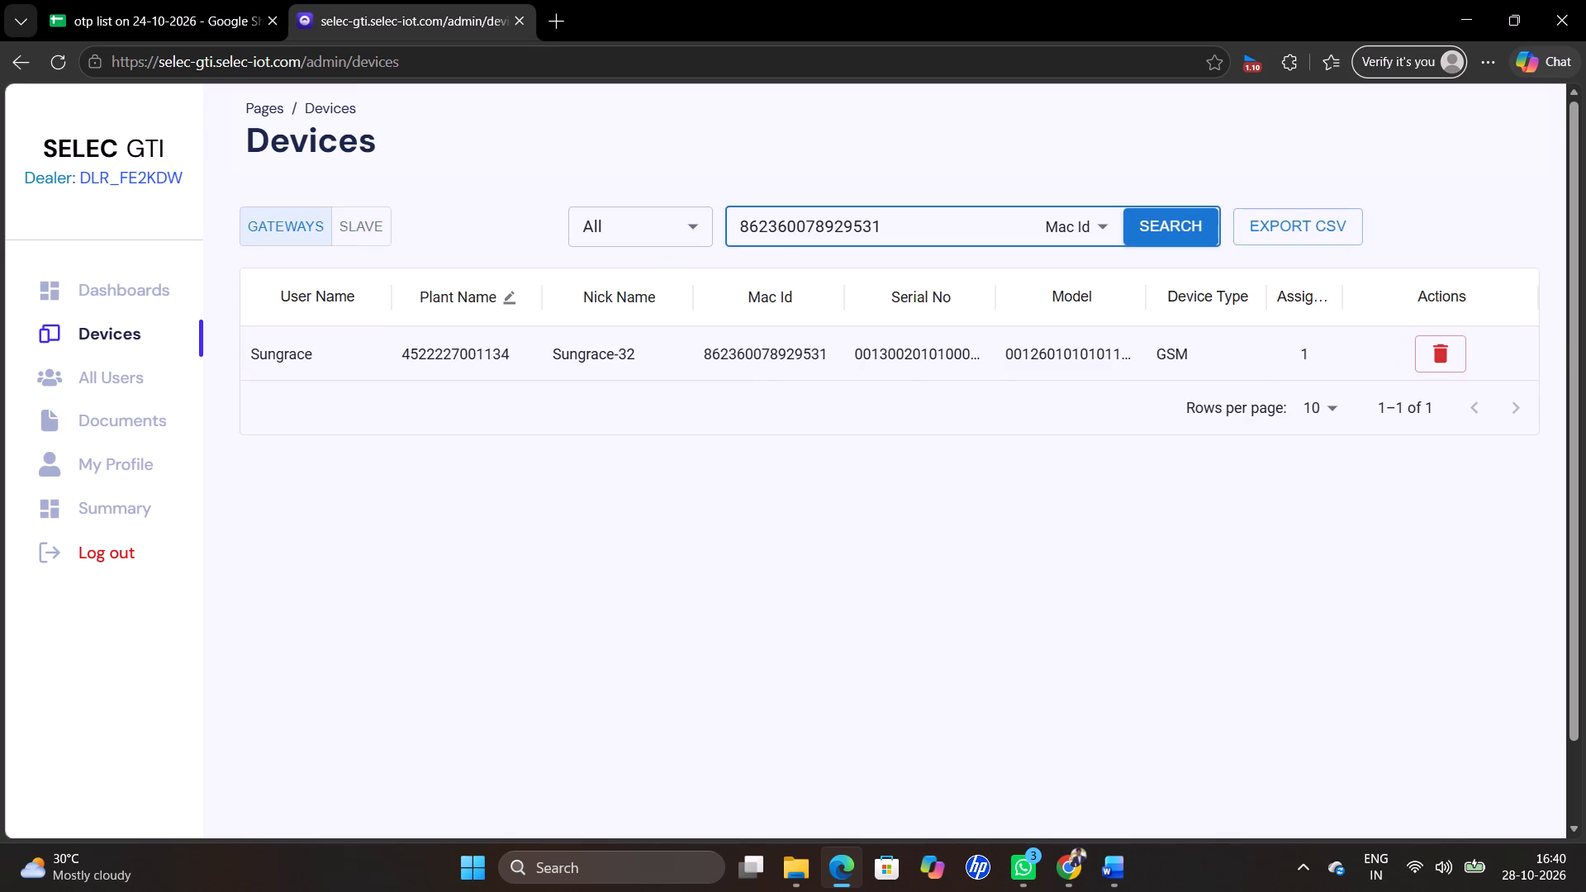
pyautogui.click(1436, 353)
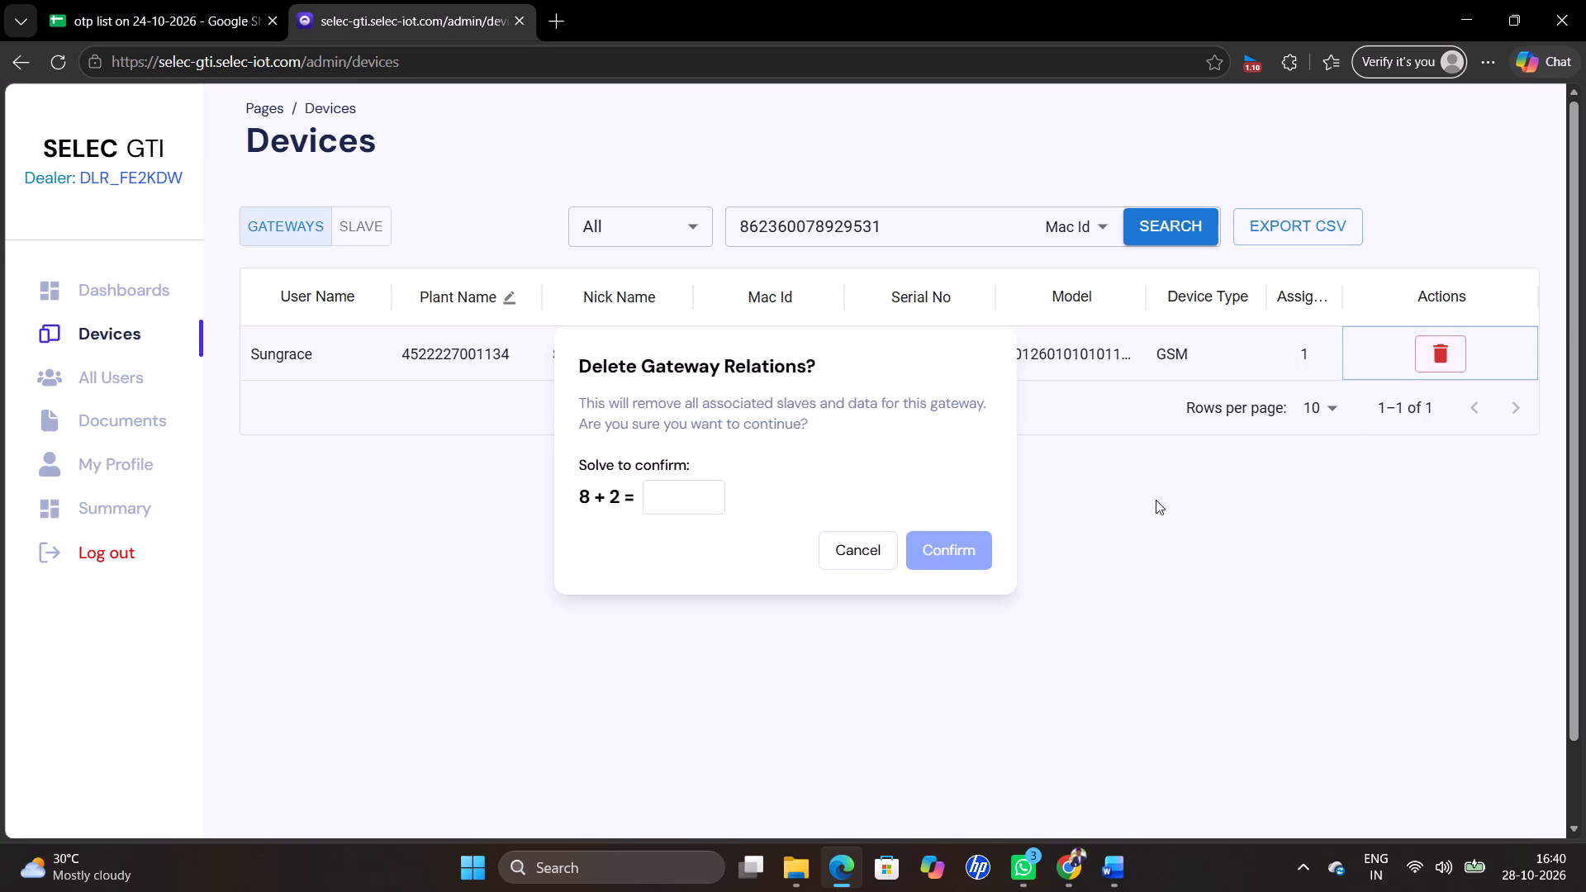
pyautogui.click(672, 502)
pyautogui.write('10')
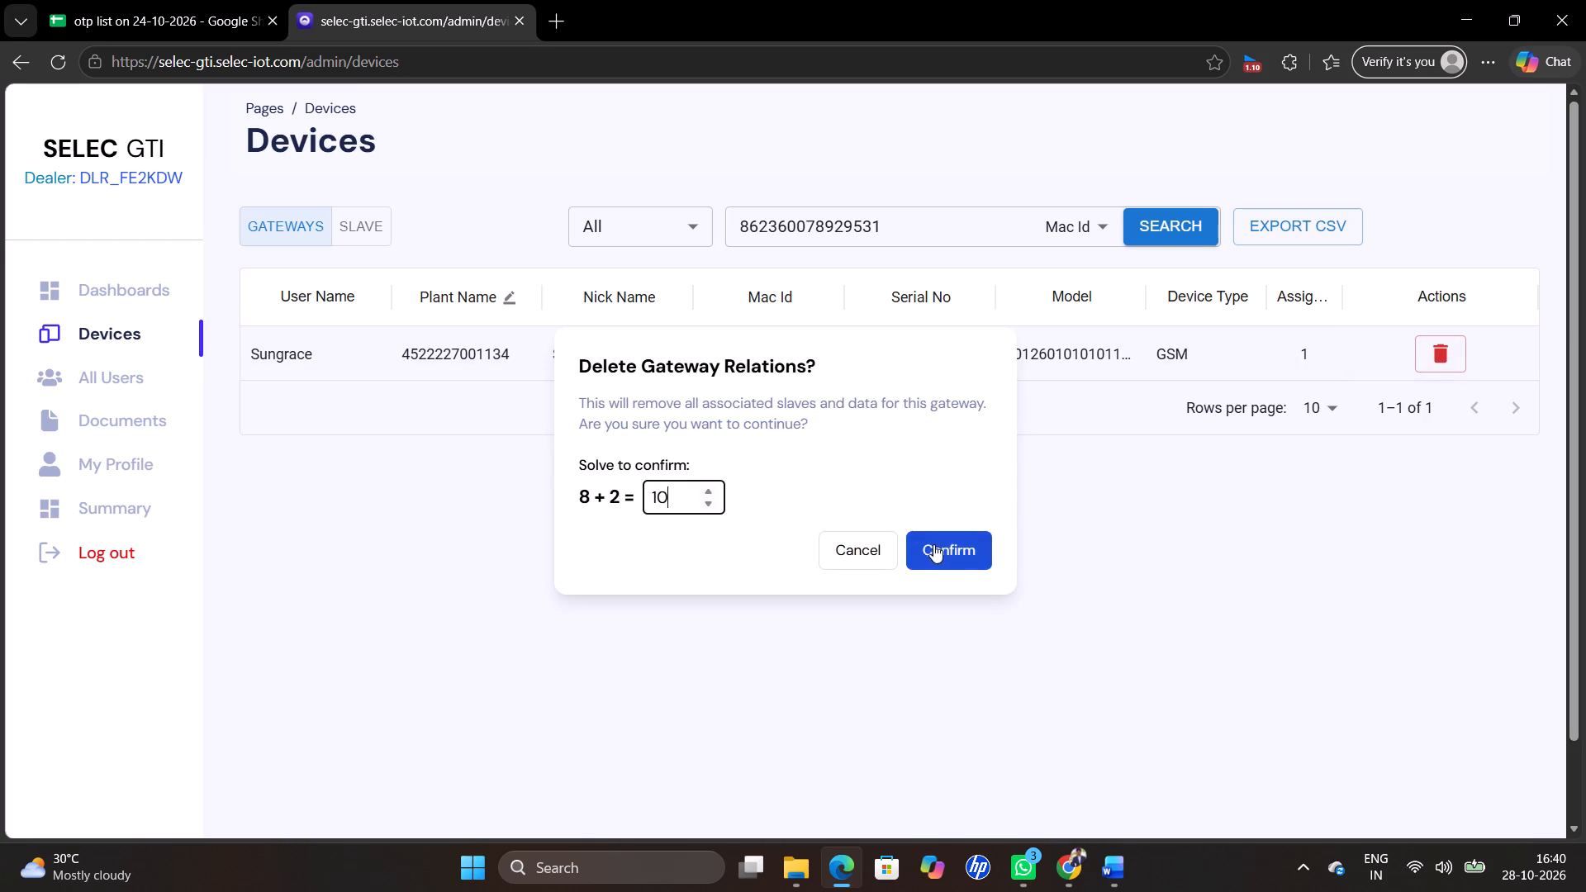
pyautogui.click(937, 545)
pyautogui.click(1448, 352)
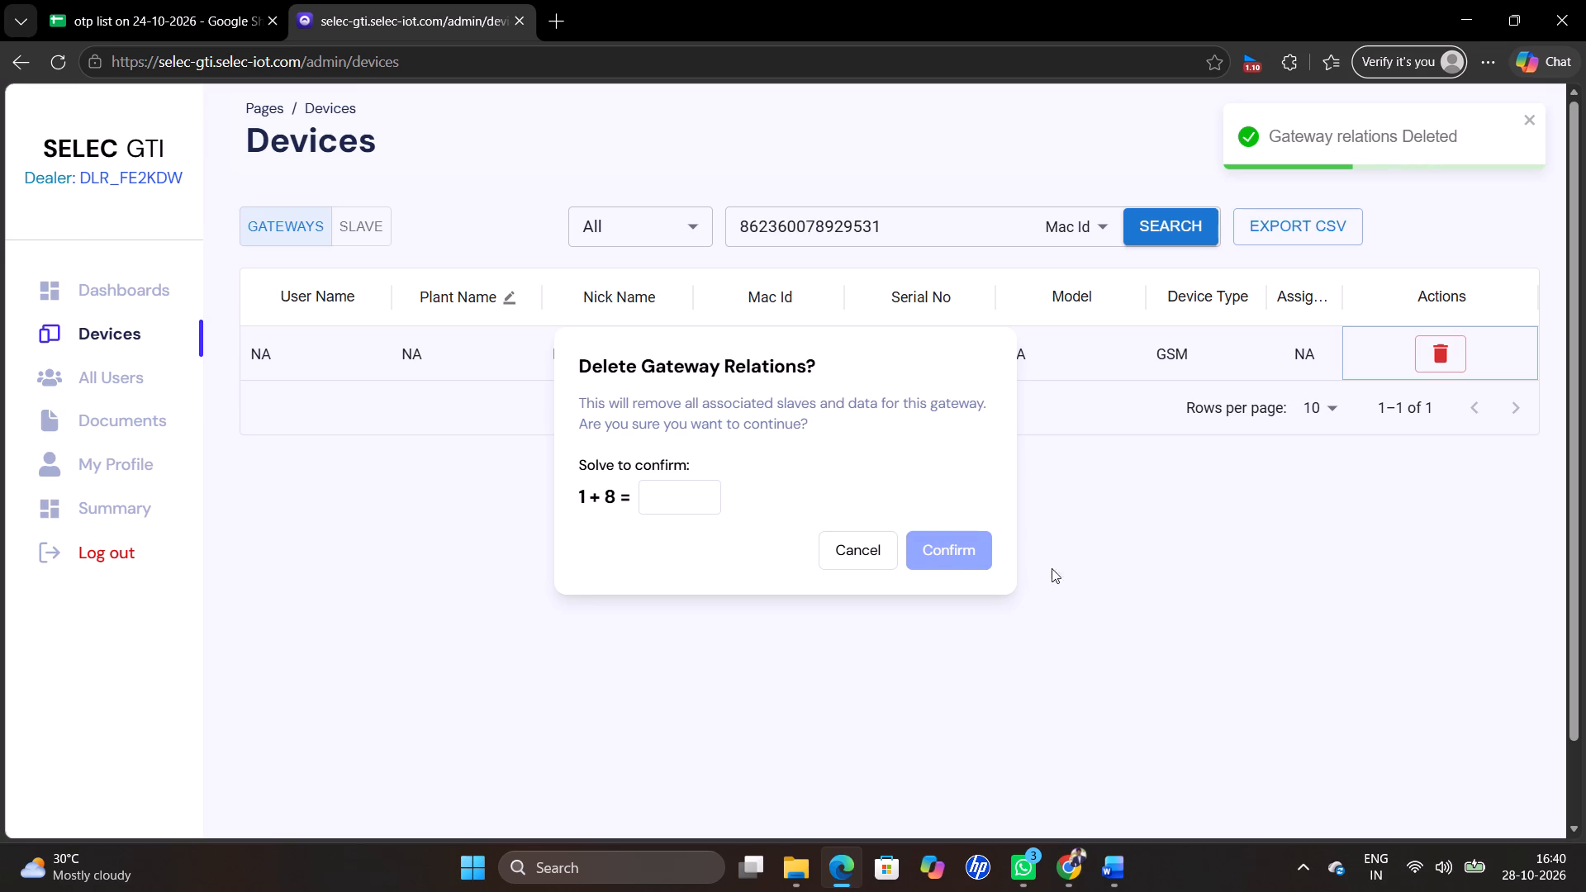
pyautogui.click(1134, 600)
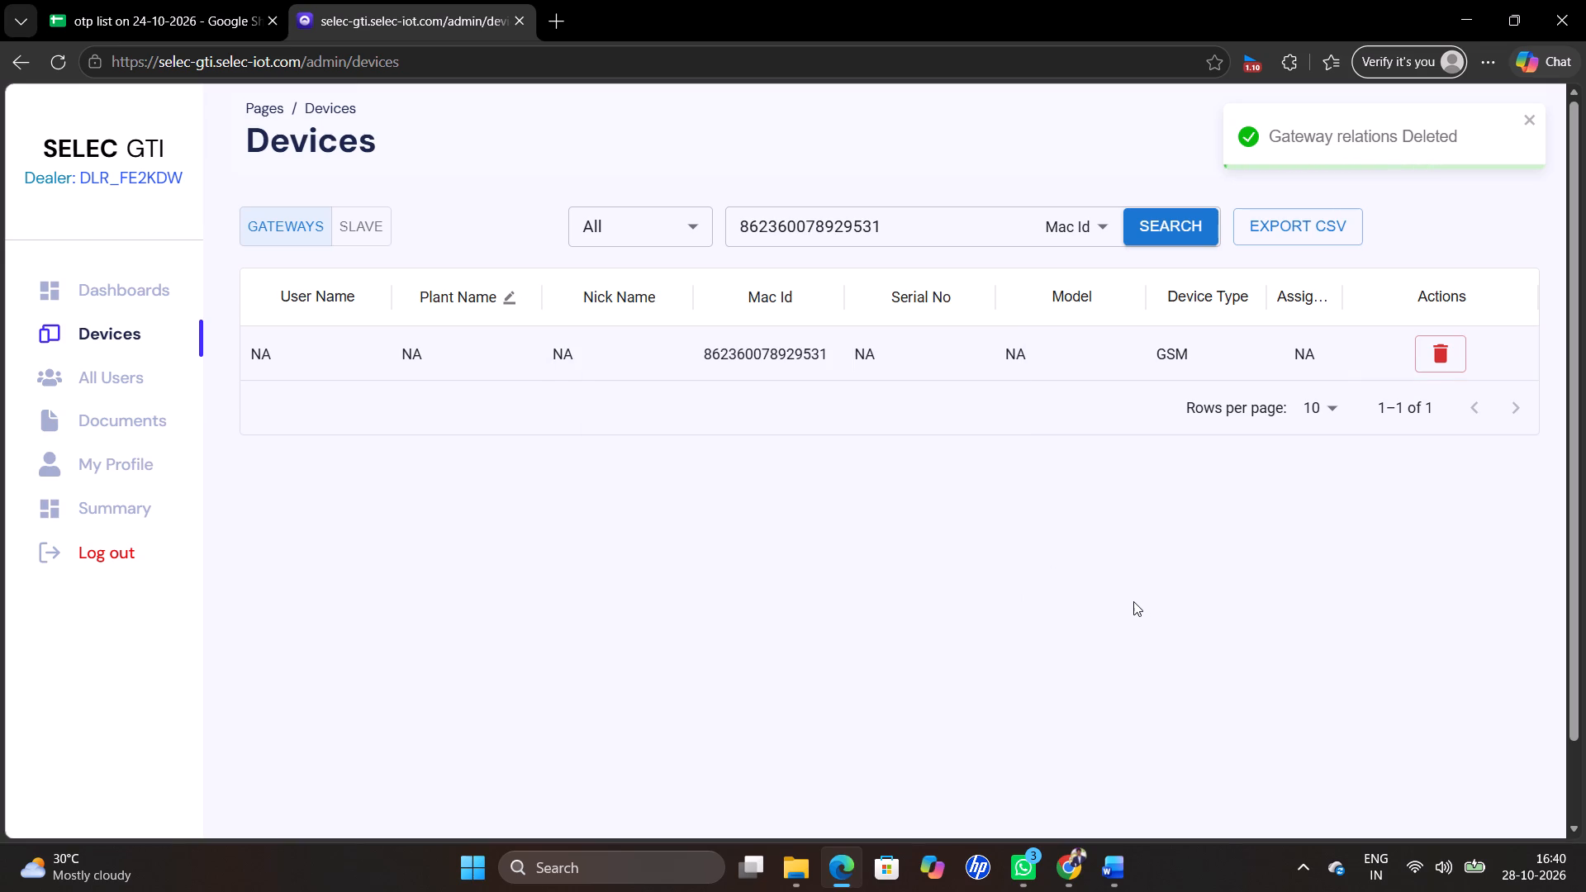
# Reload the Devices page.
pyautogui.click(55, 52)
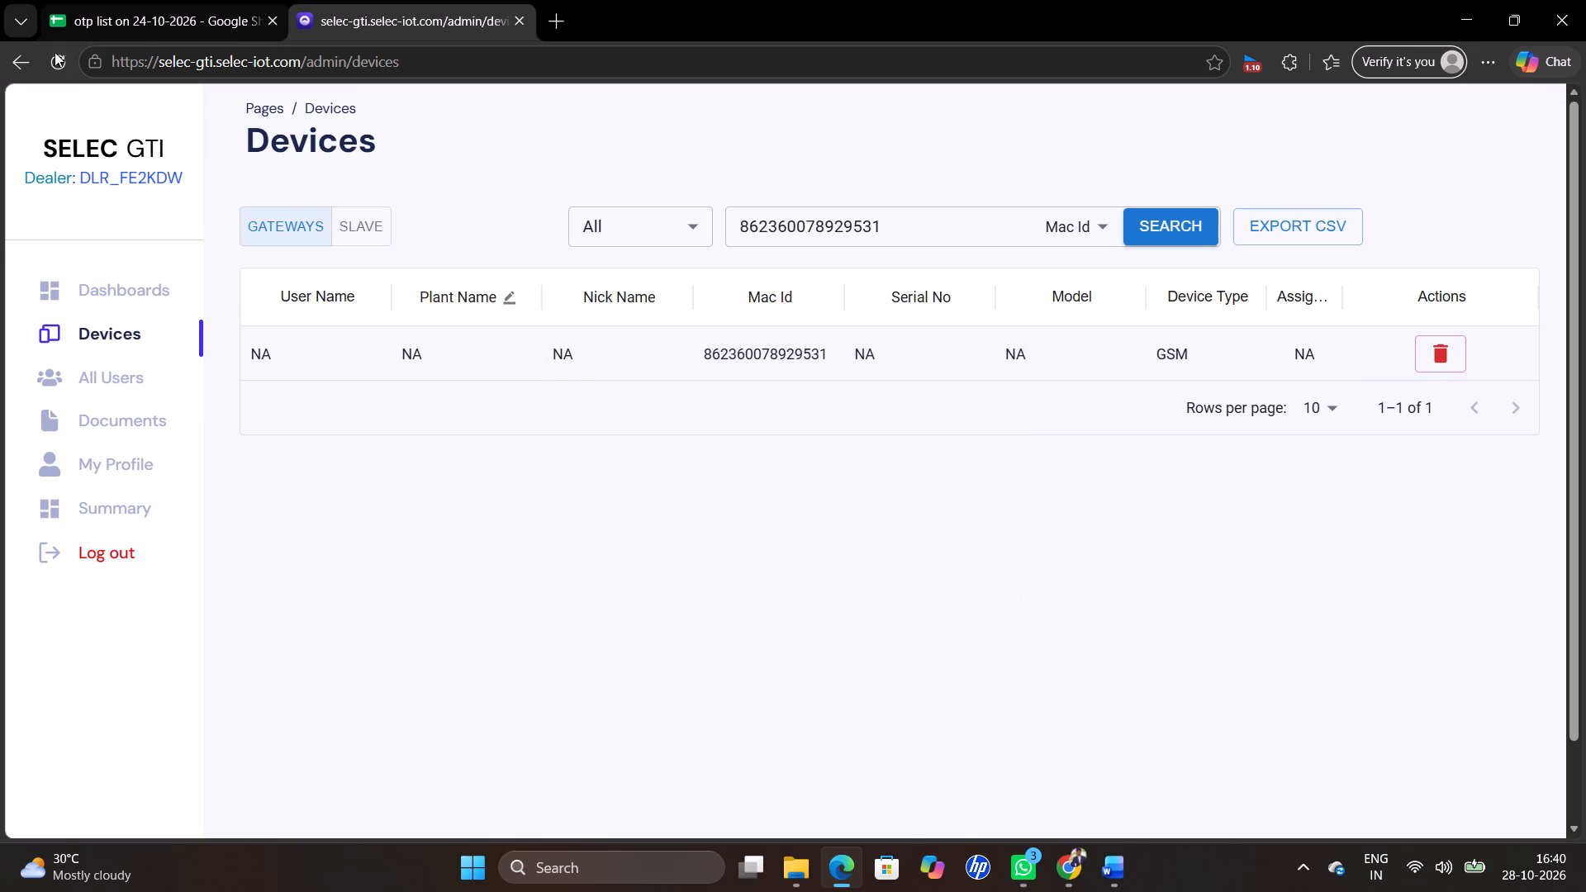